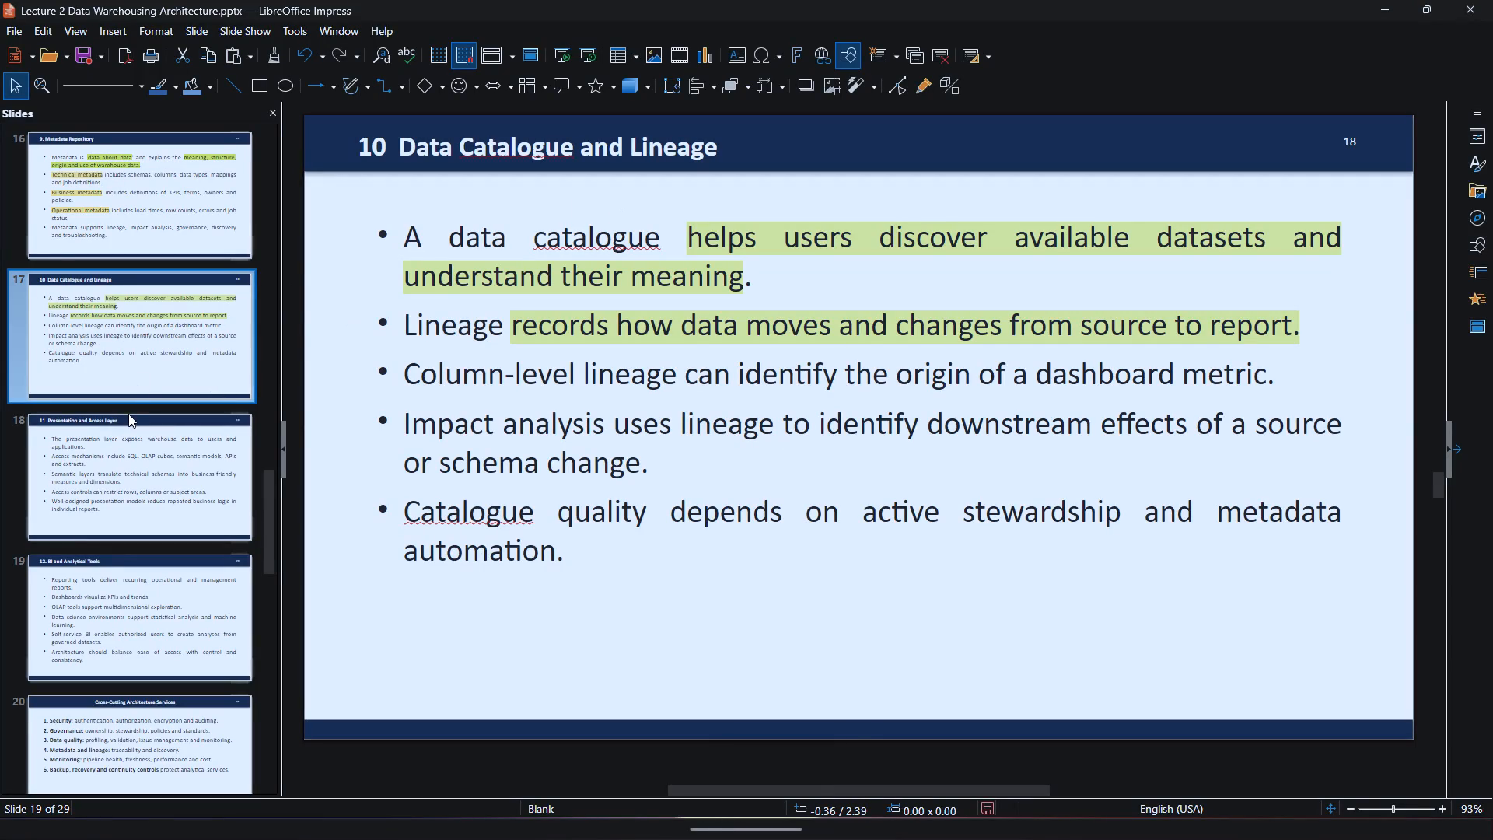
On the Presentation and Access Layer slide, highlight the whole first bullet about exposing warehouse data in light green.
left_click(133, 471)
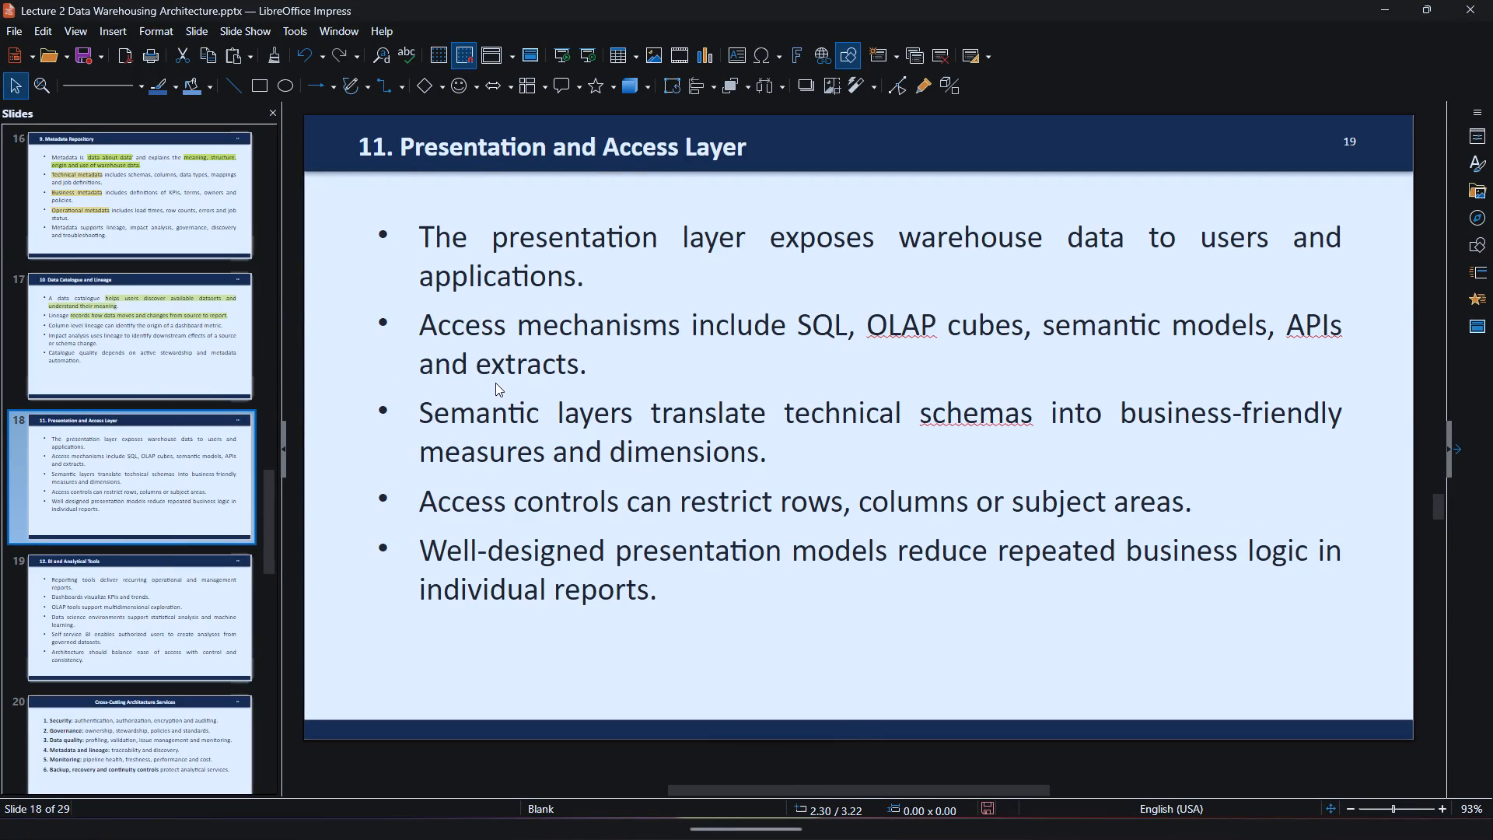
left_click_drag(585, 280, 491, 247)
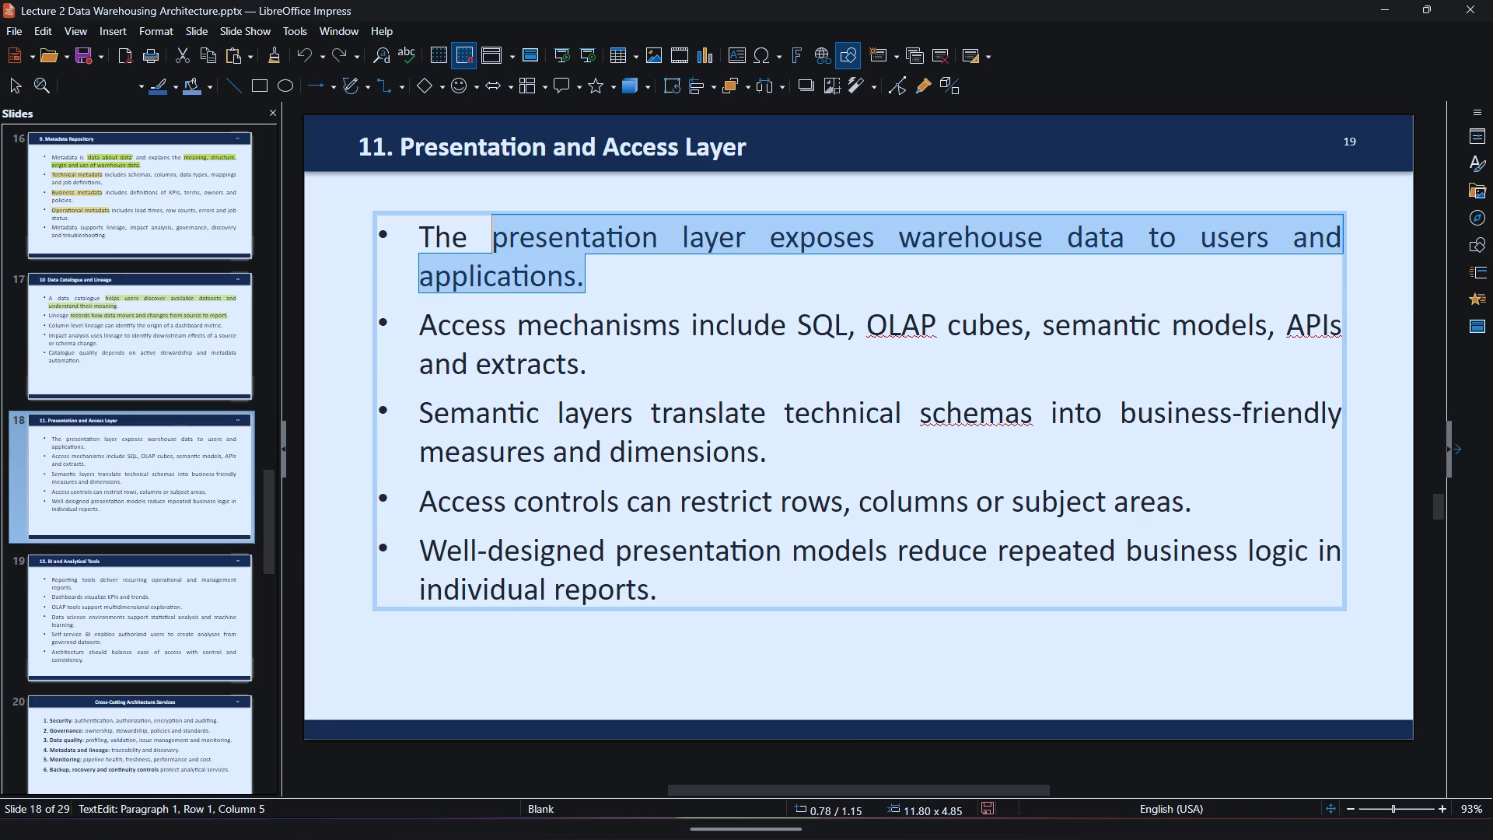
left_click_drag(491, 247, 422, 231)
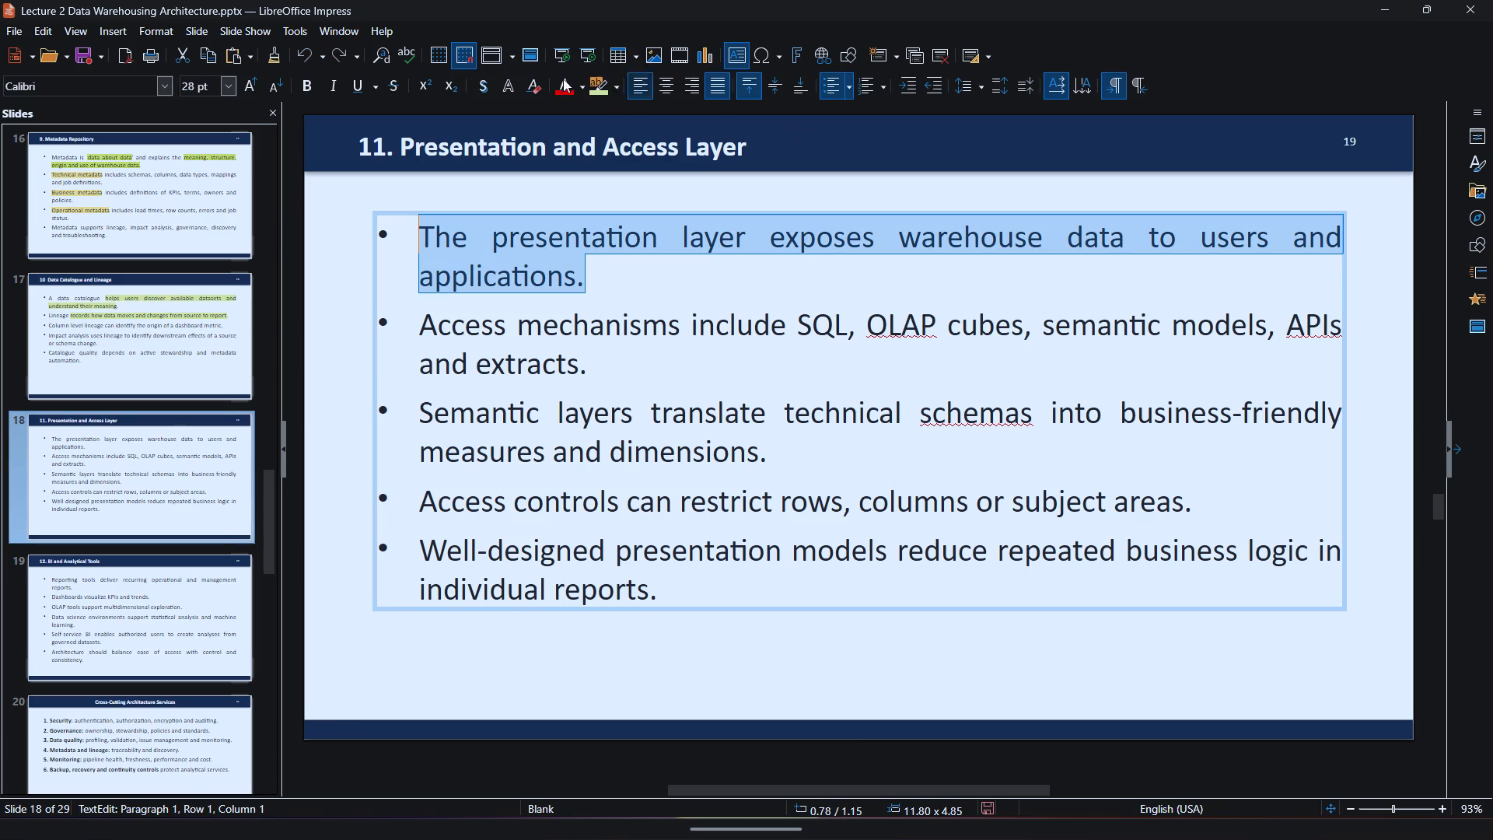
left_click(594, 80)
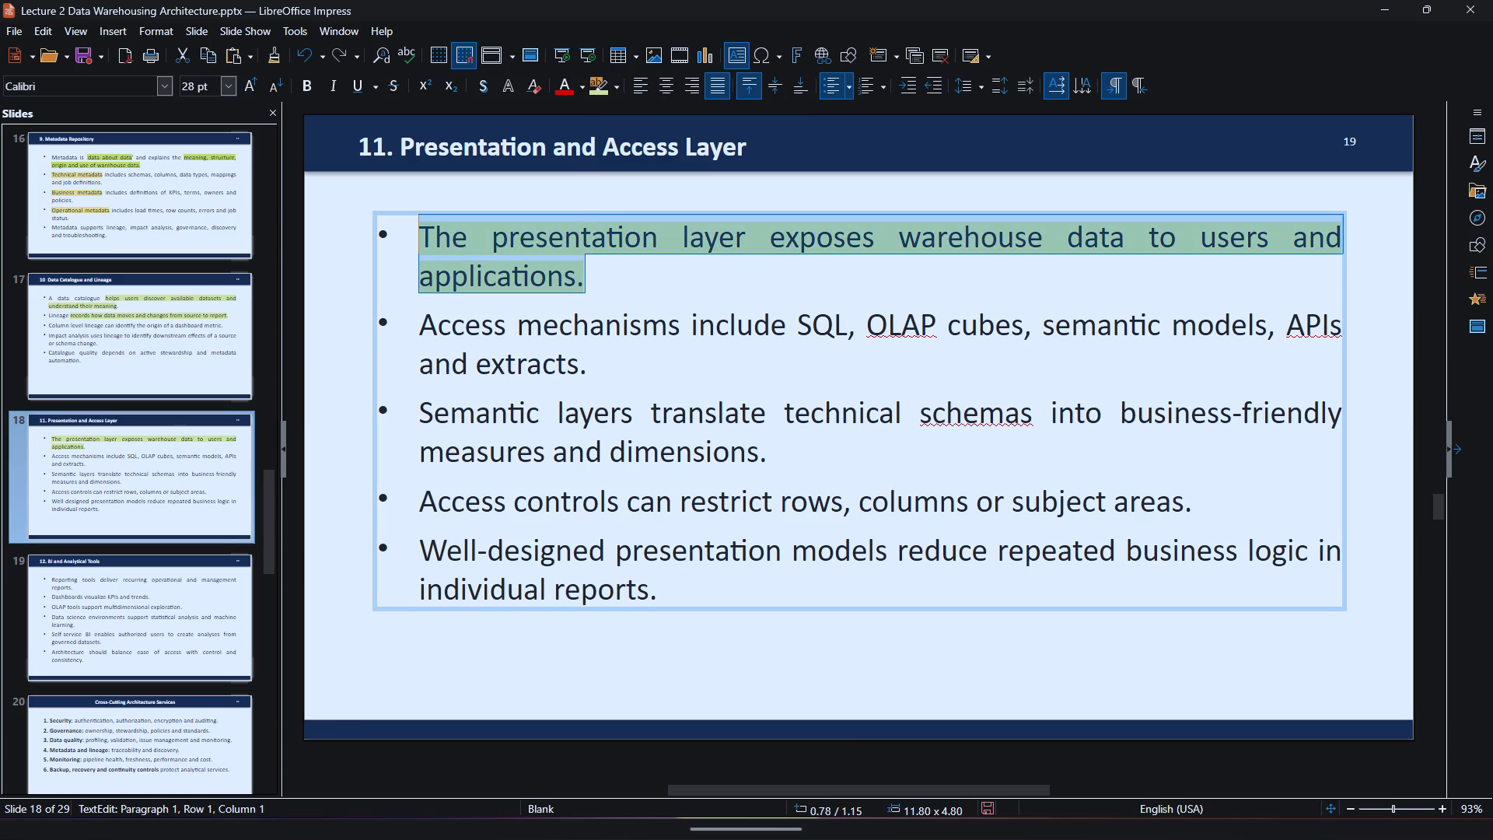
left_click(614, 338)
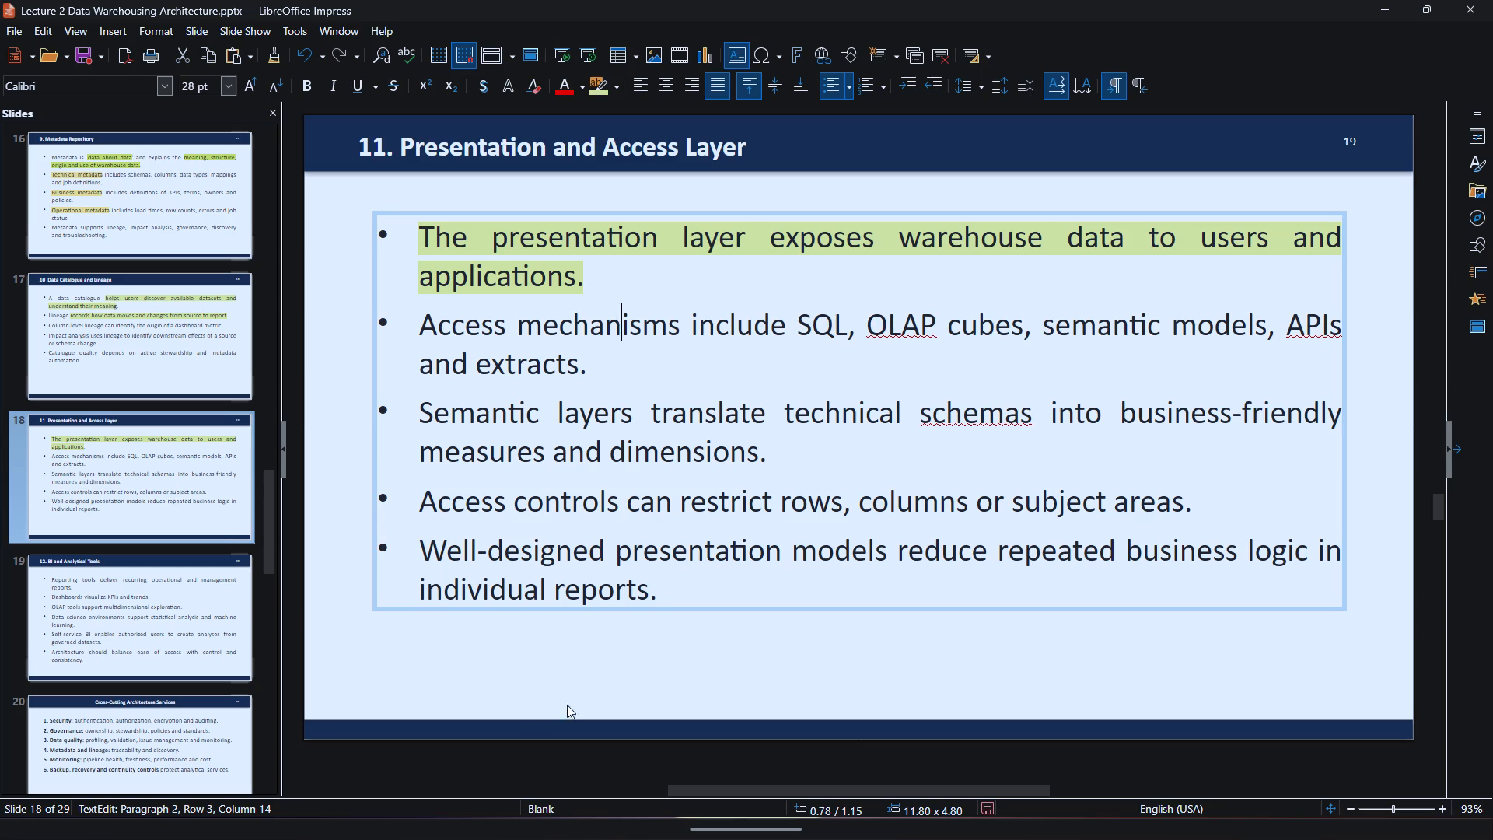
Highlight the last bullet, about well-designed presentation models reducing repeated business logic, in light green.
left_click_drag(658, 597, 416, 552)
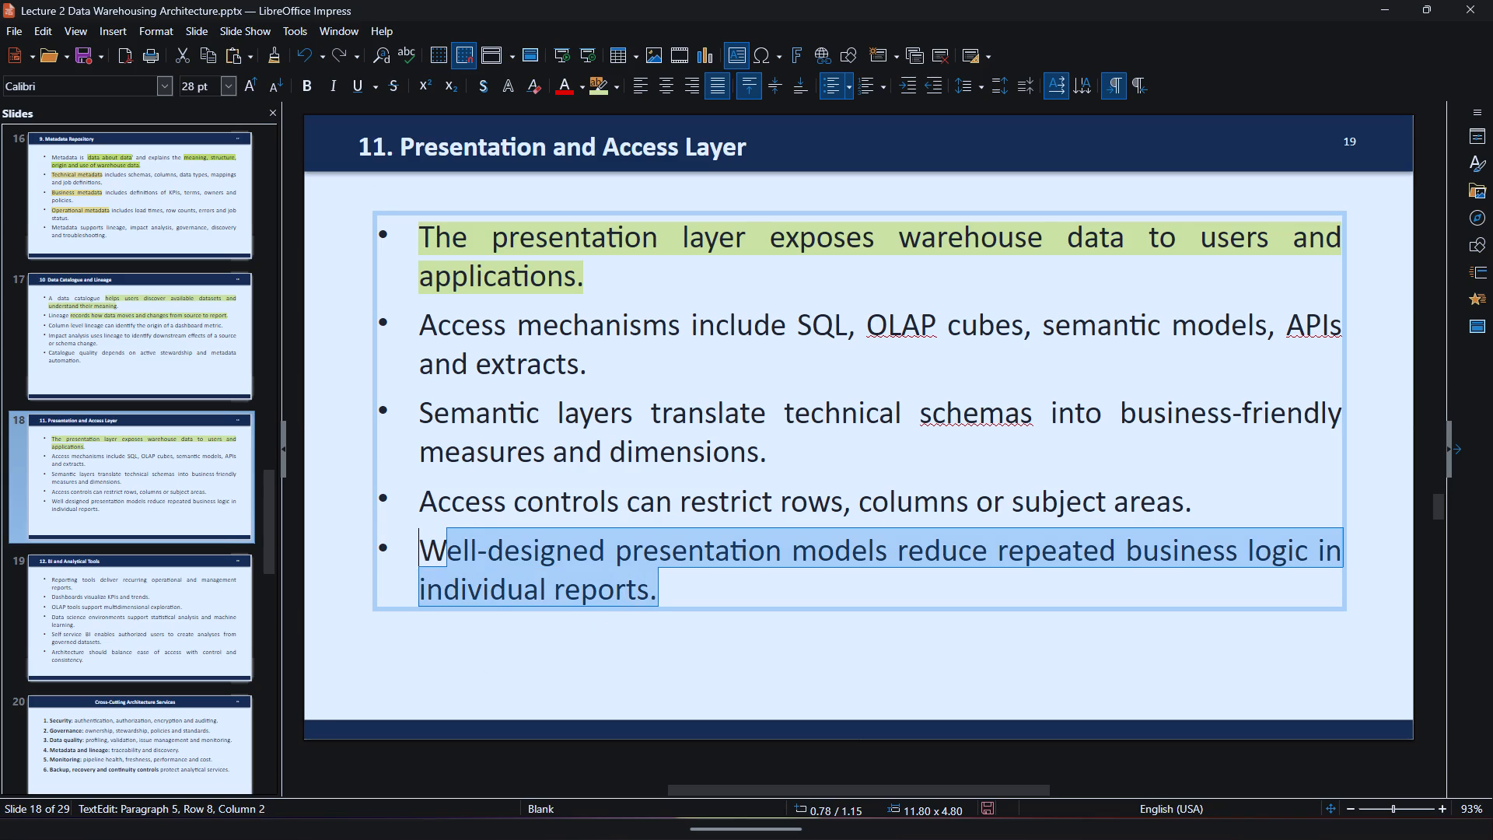
left_click_drag(416, 552, 410, 550)
left_click(599, 82)
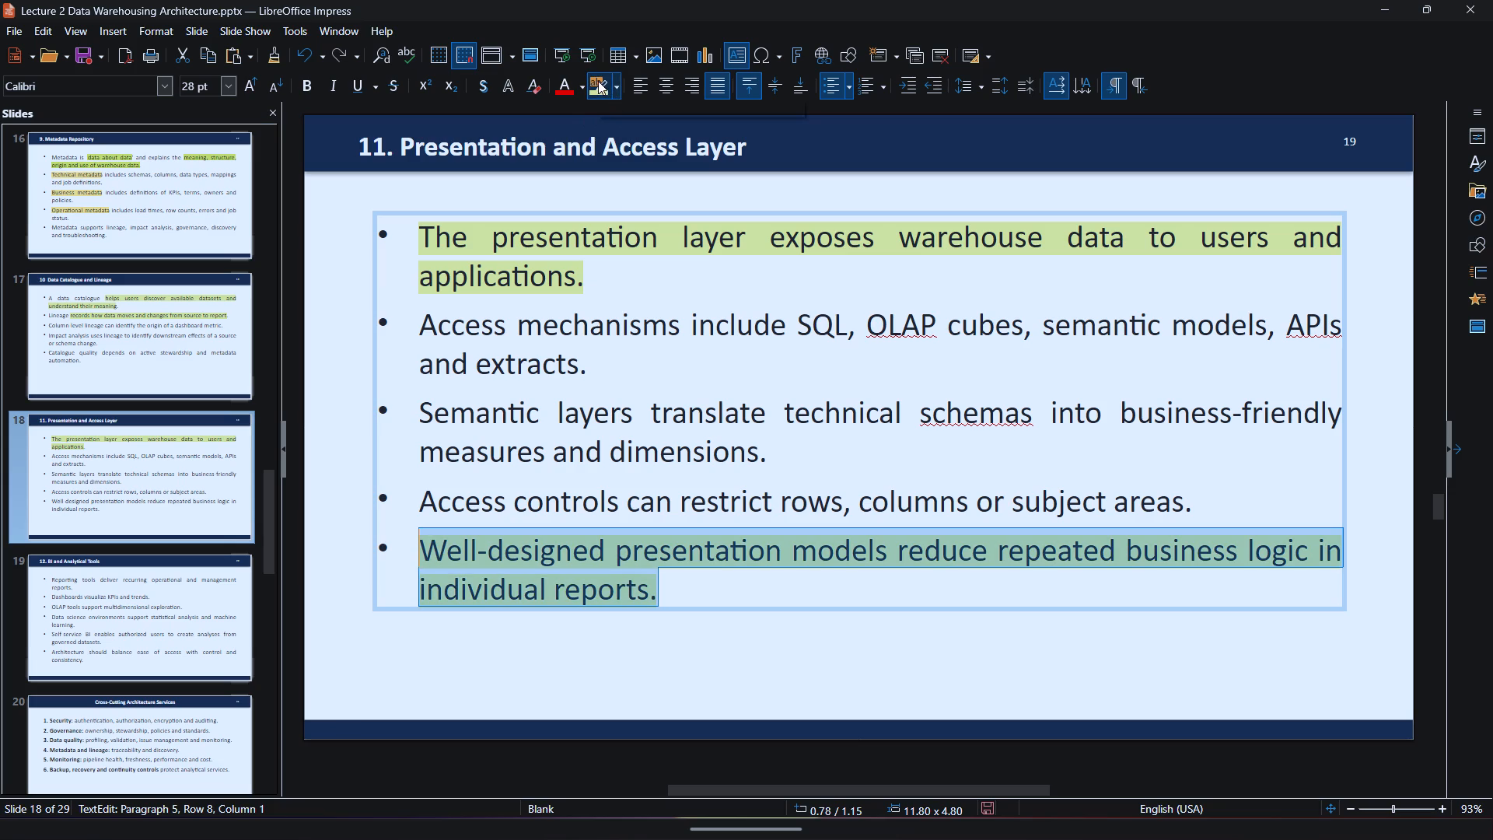
Highlight "Access mechanisms include SQL, OLAP cubes" and "semantic models, APIs and extracts." in light green, skipping the comma between them.
left_click_drag(421, 322, 526, 327)
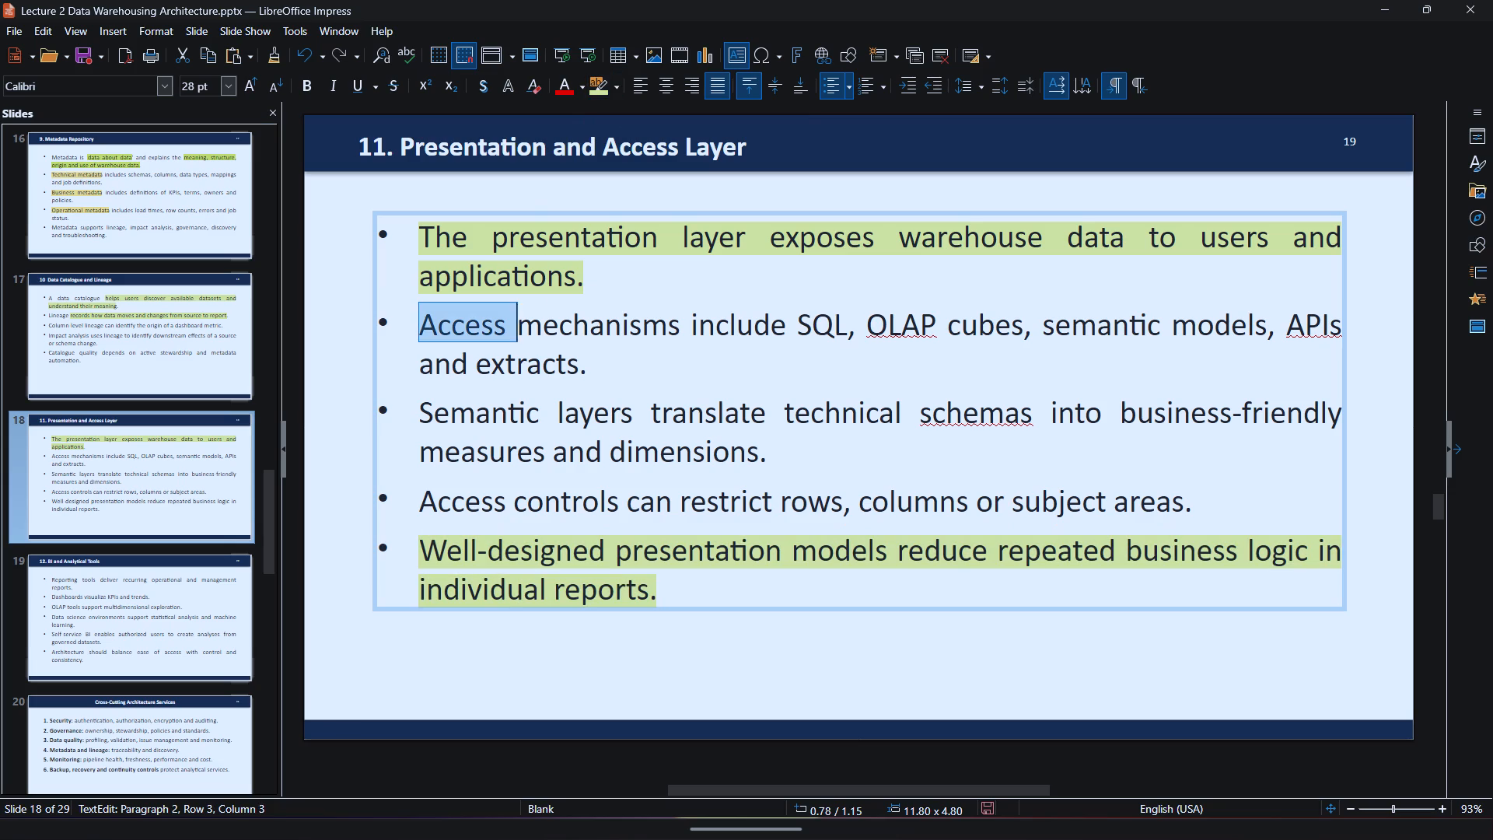
left_click_drag(526, 327, 929, 334)
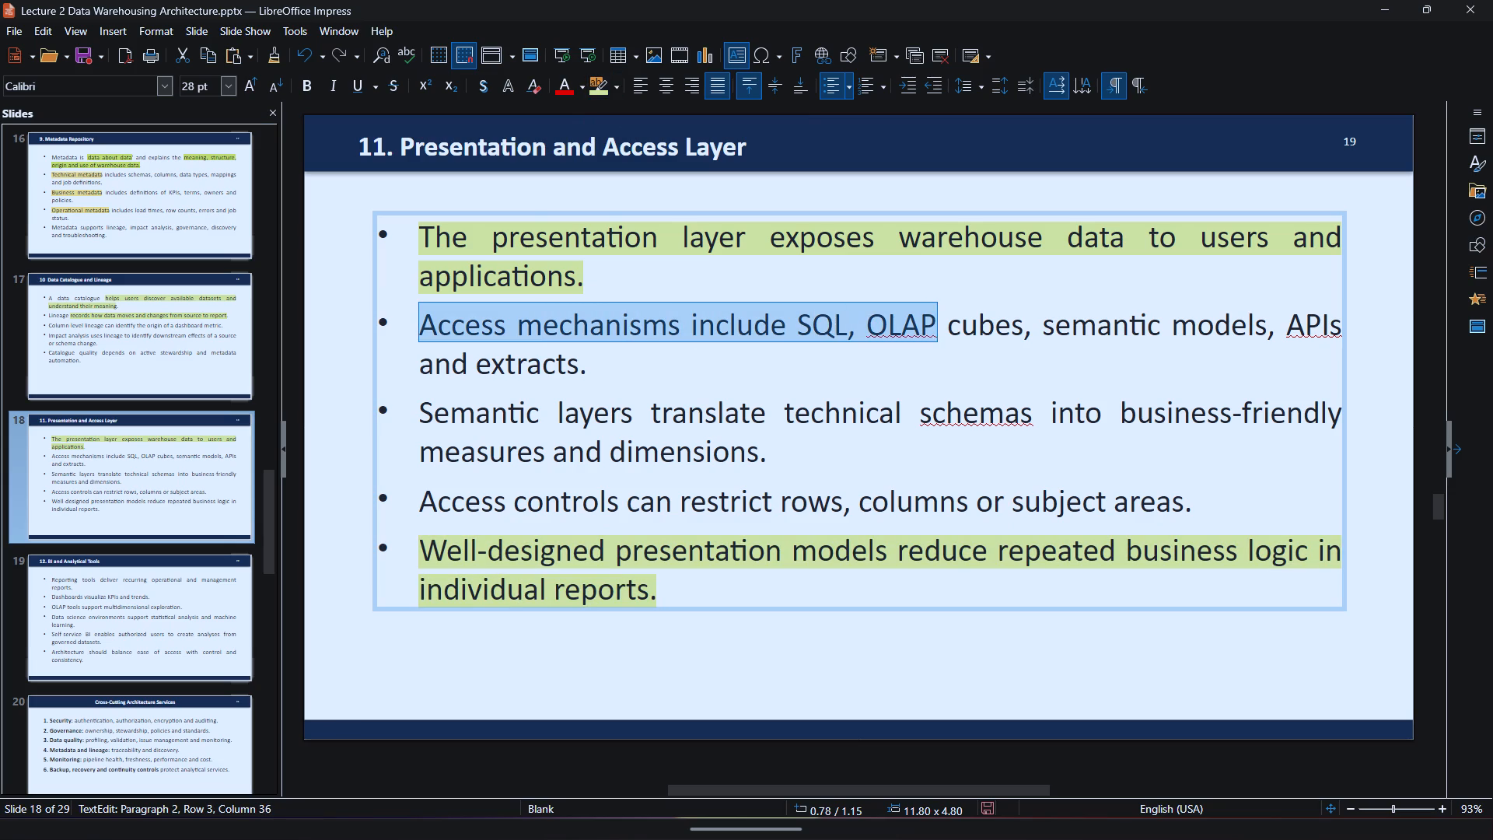
left_click_drag(929, 334, 1026, 334)
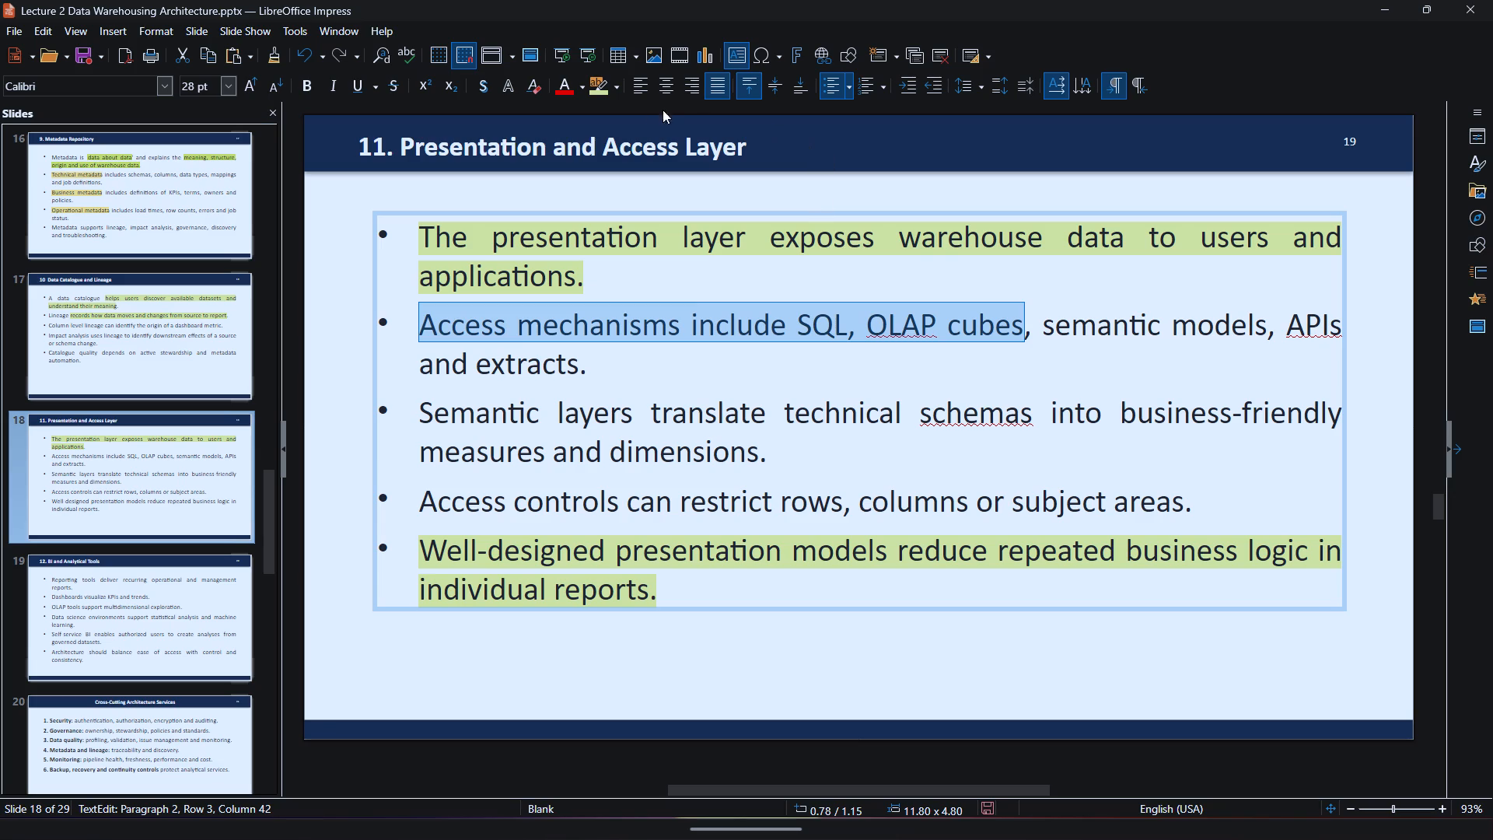
left_click(596, 79)
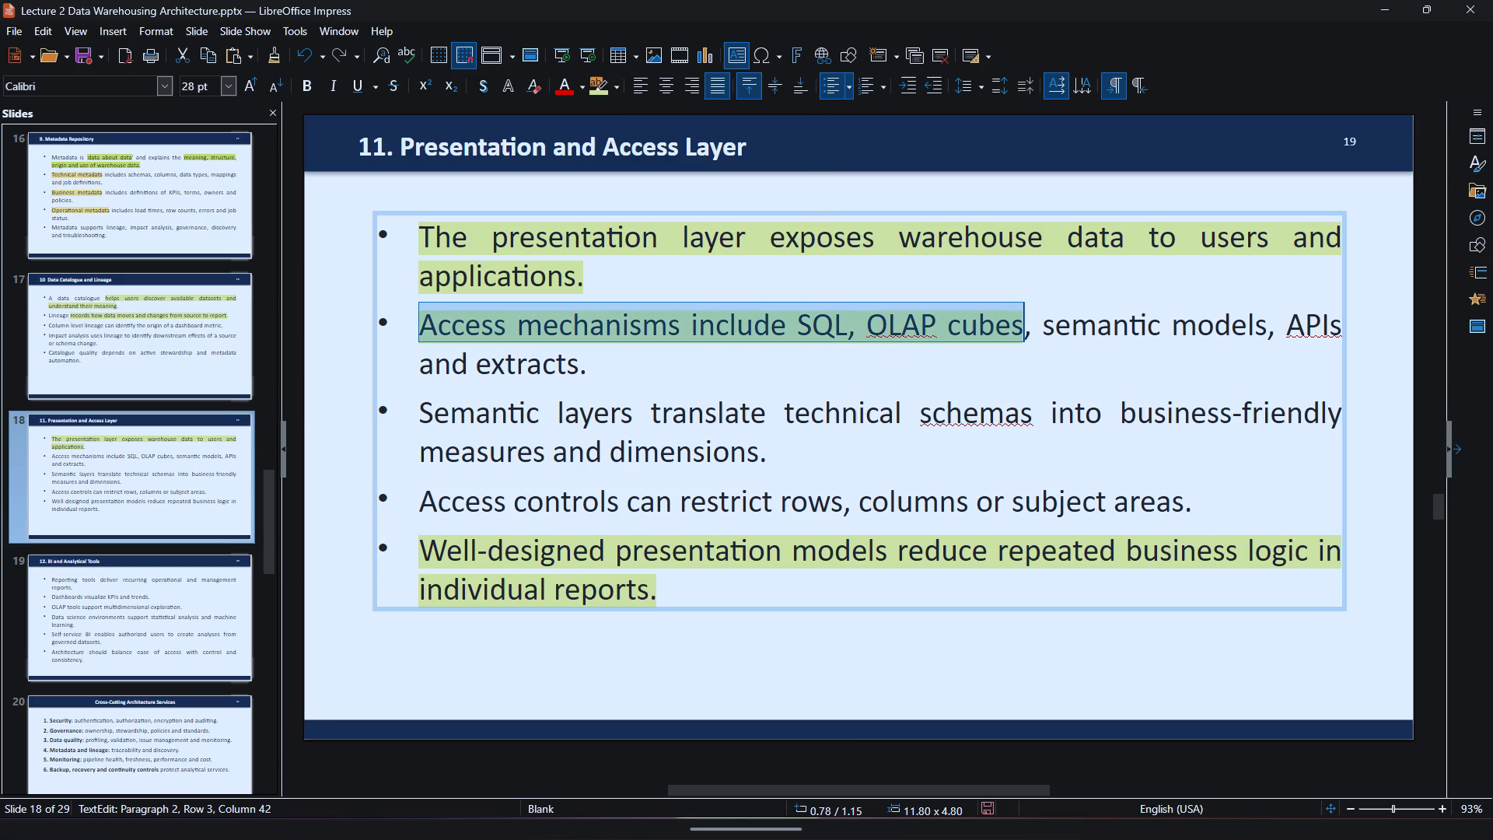
left_click_drag(1047, 321, 771, 361)
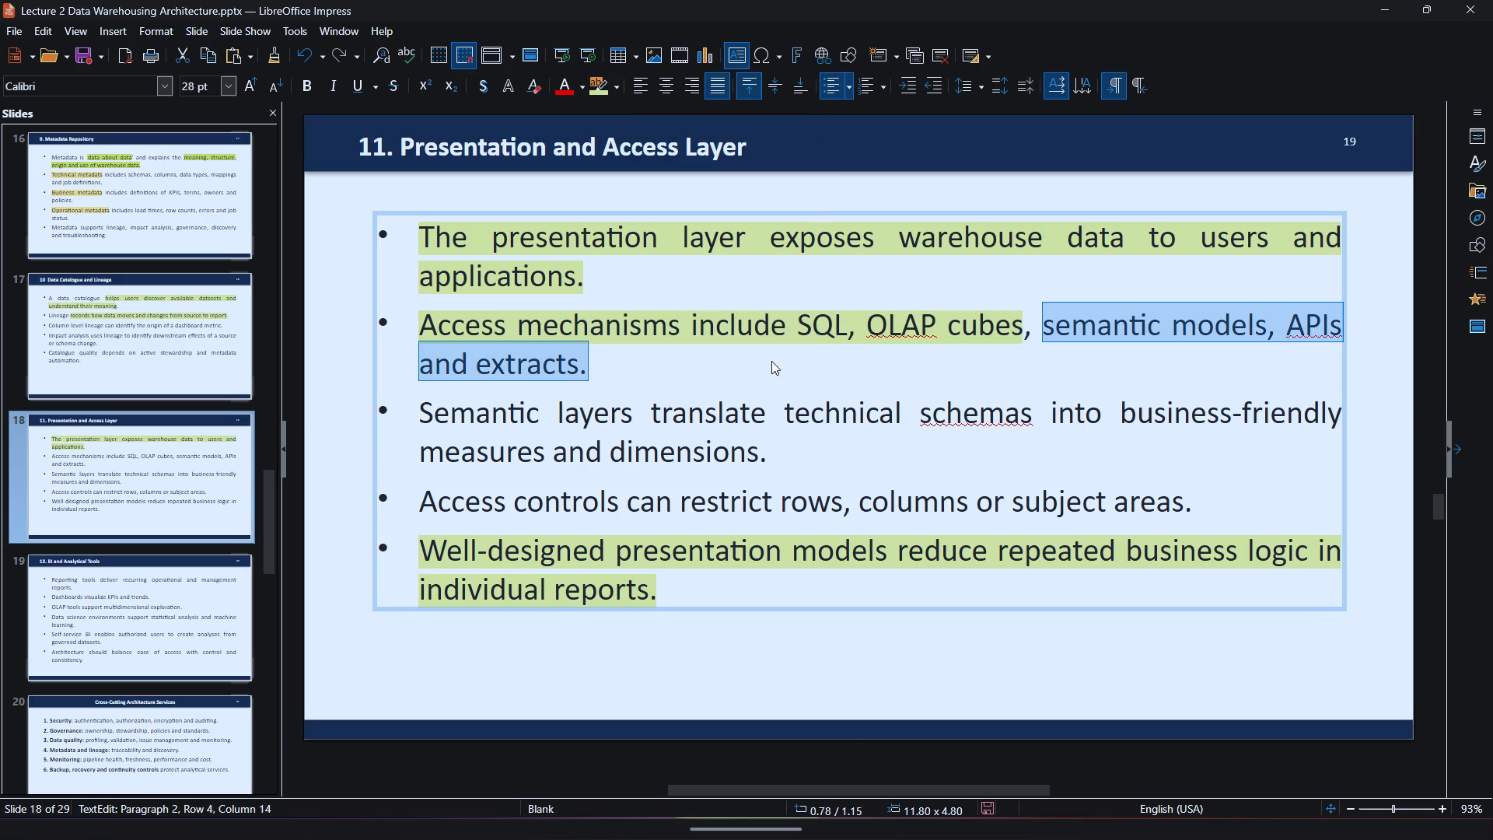
left_click(601, 81)
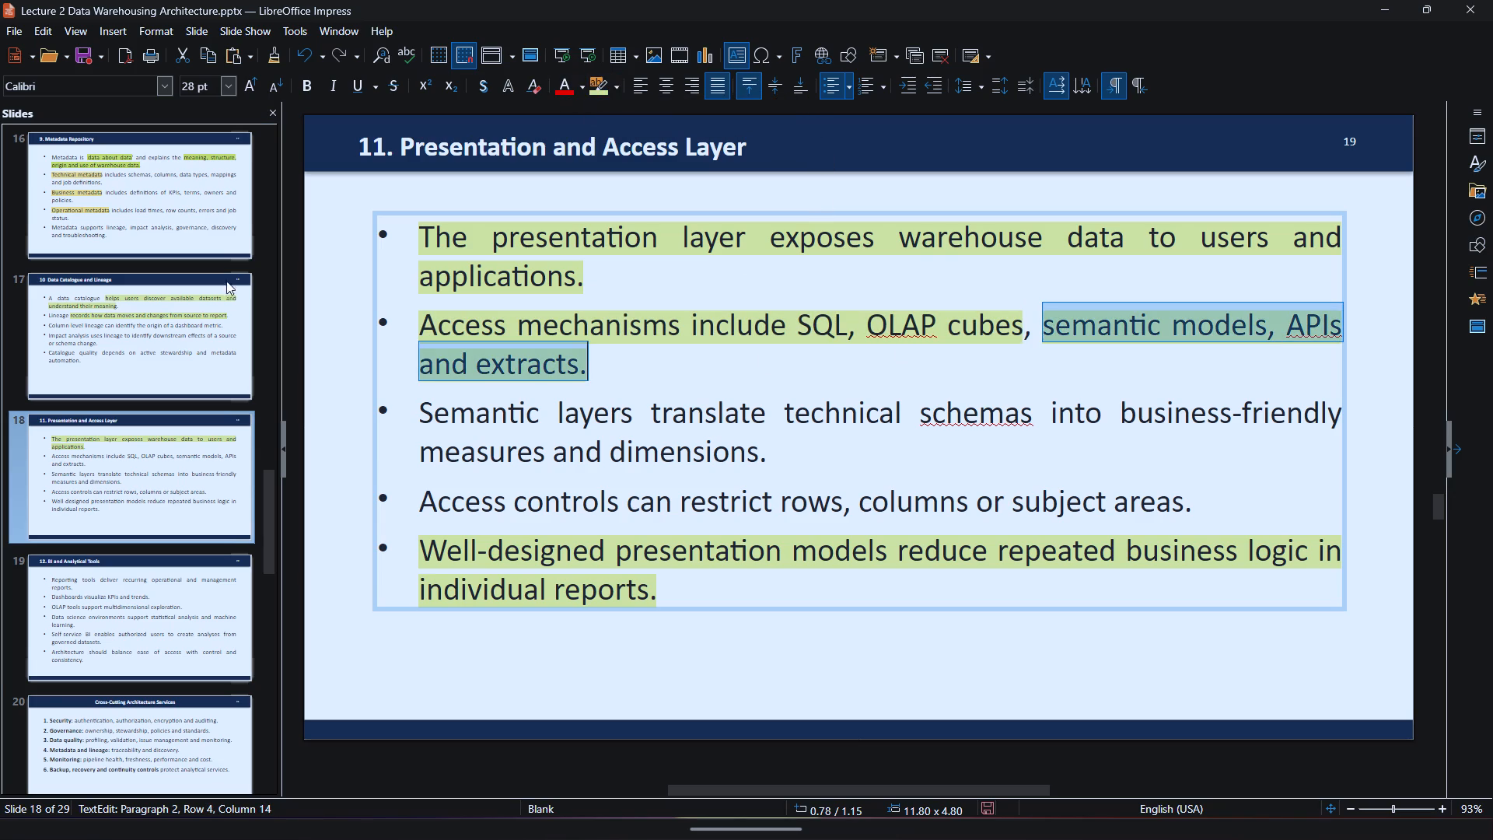
Review the BI and Analytical Tools slide, looking back at the High-Level Data Warehouse Architecture diagram on slide 5.
left_click(160, 577)
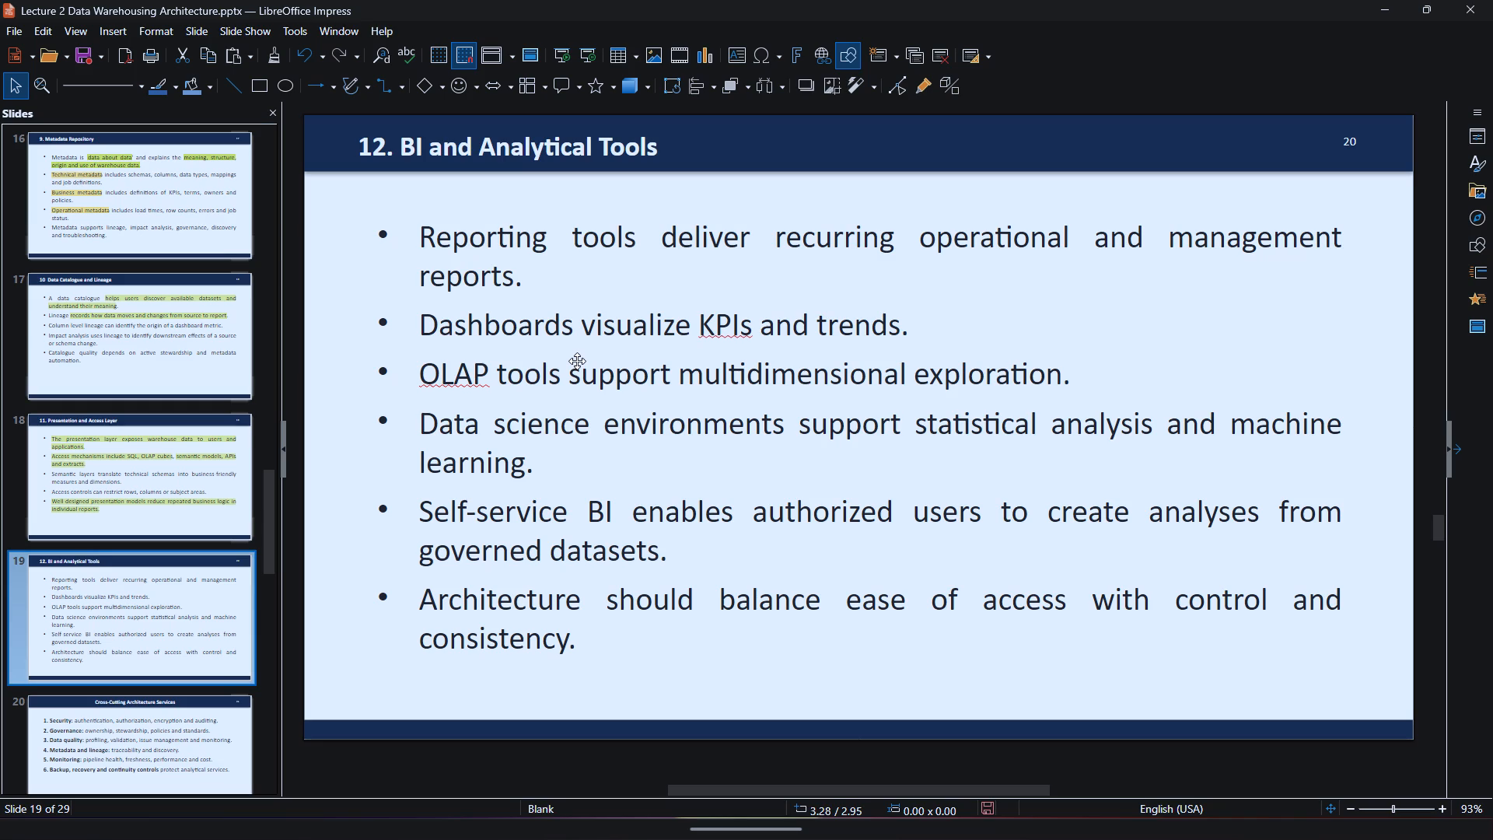
left_click(565, 454)
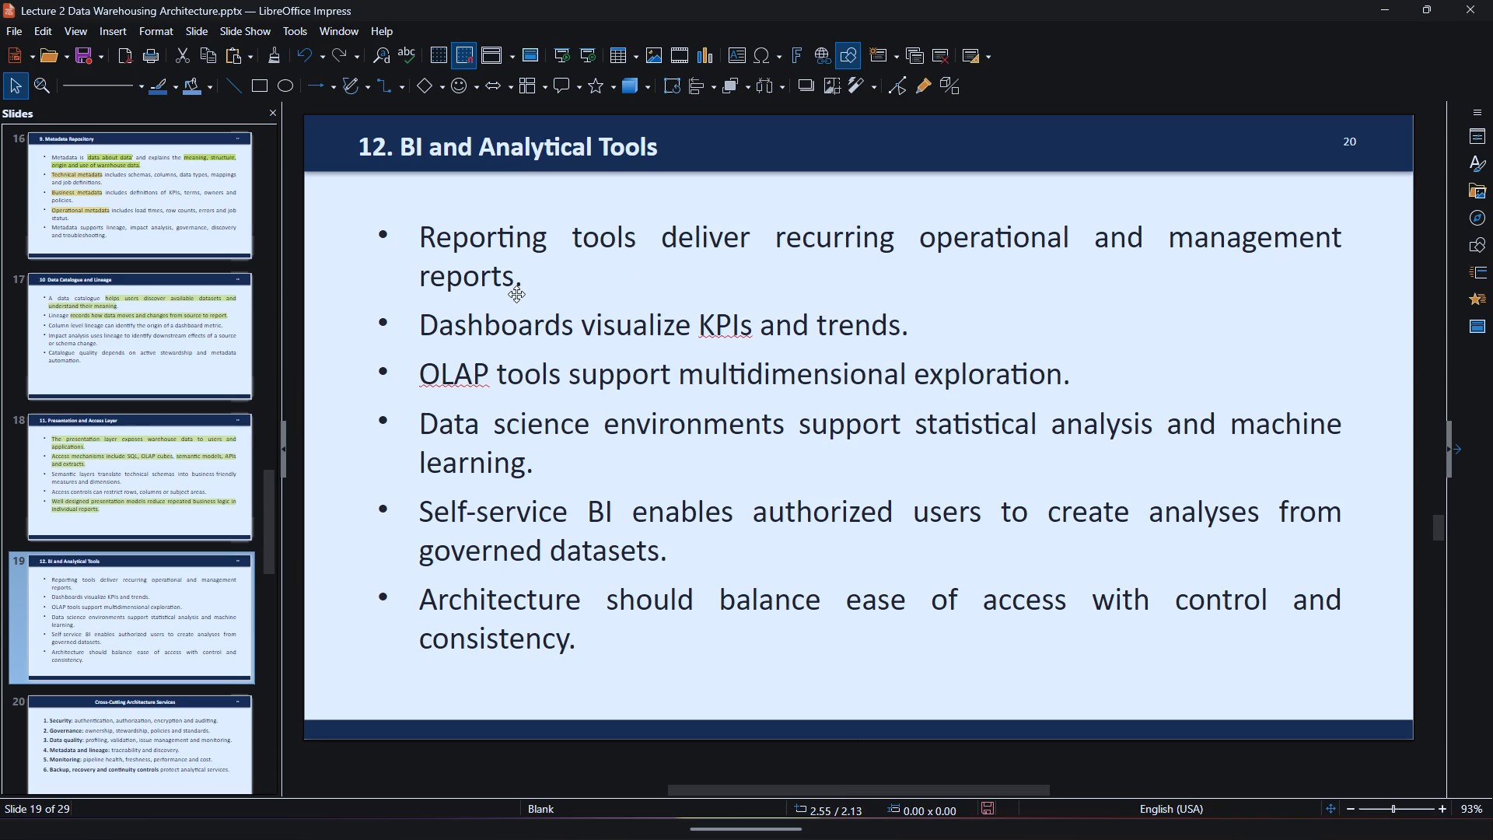
left_click(168, 742)
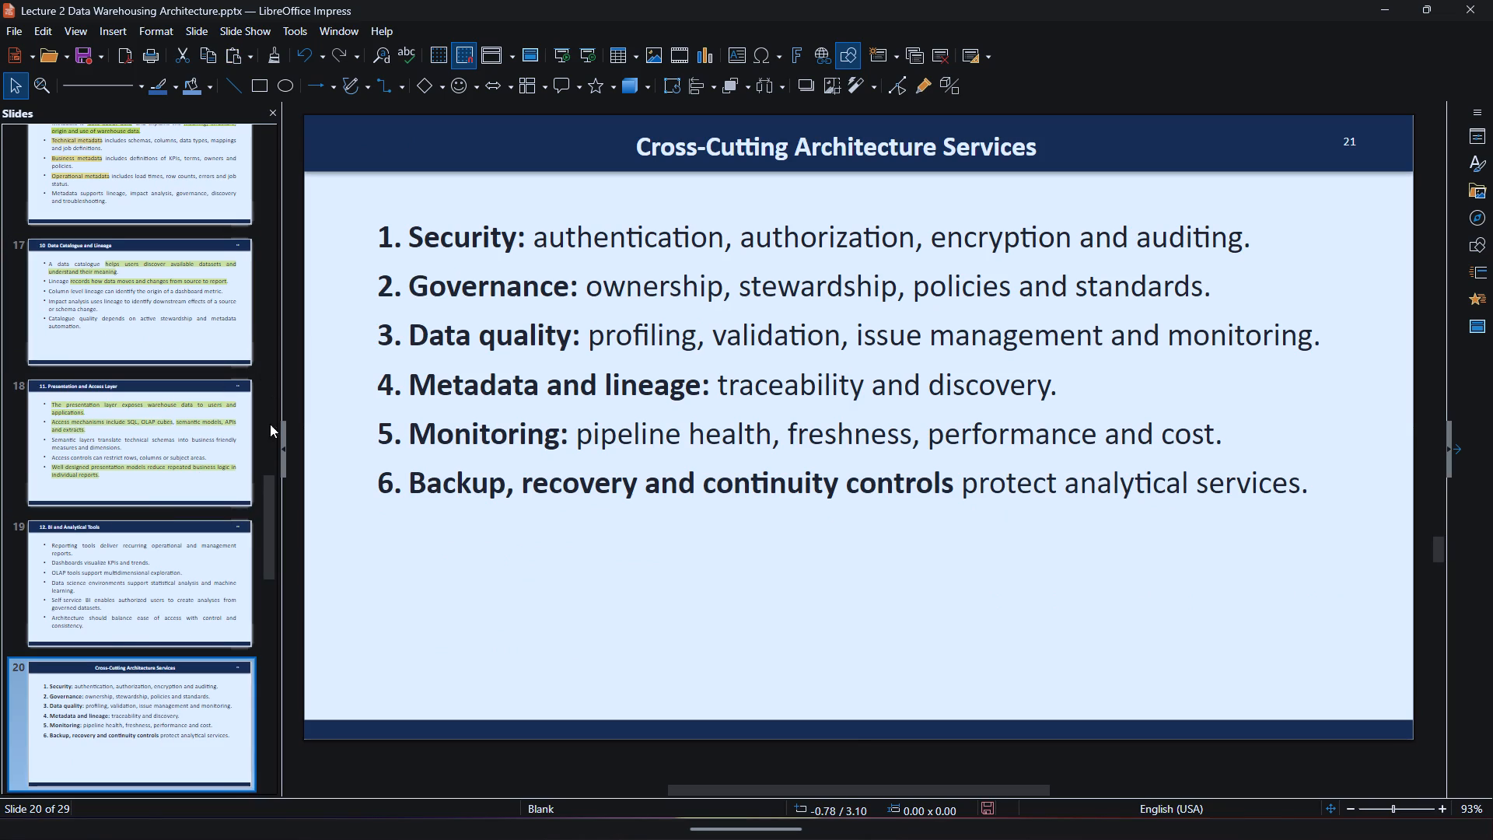
left_click(142, 562)
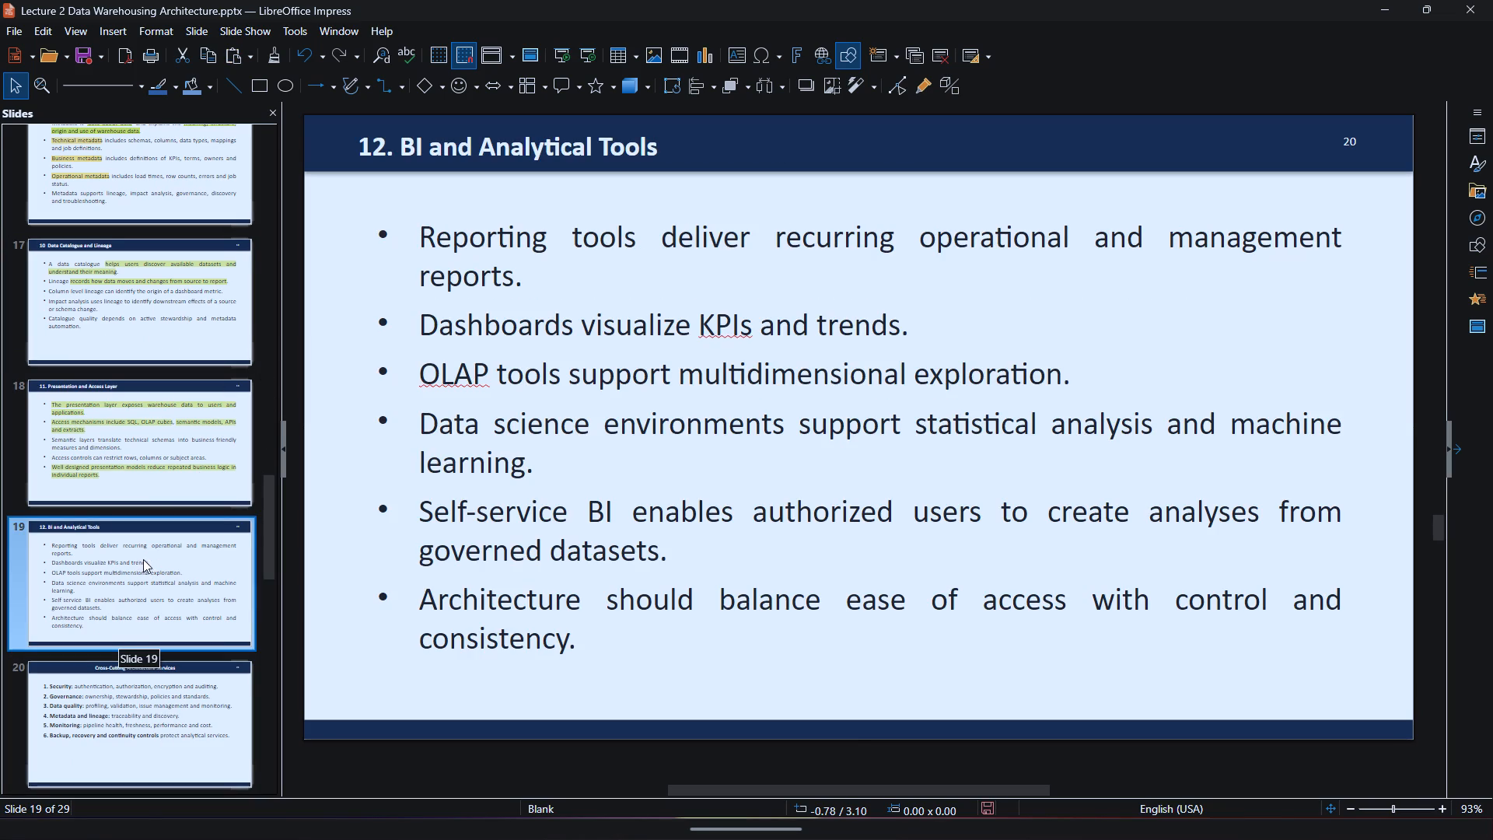
left_click_drag(269, 525, 286, 454)
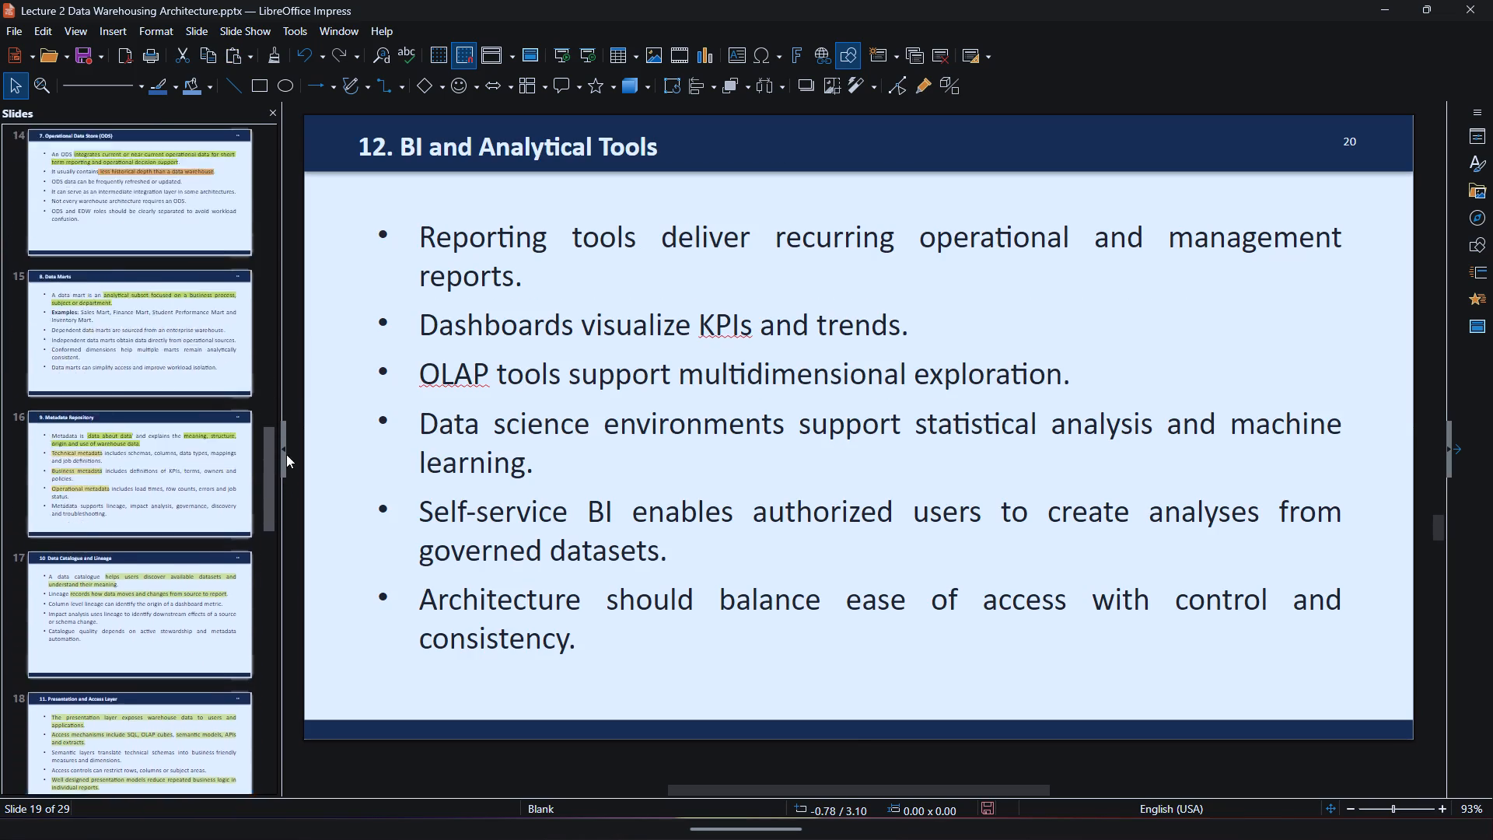
left_click_drag(286, 454, 319, 256)
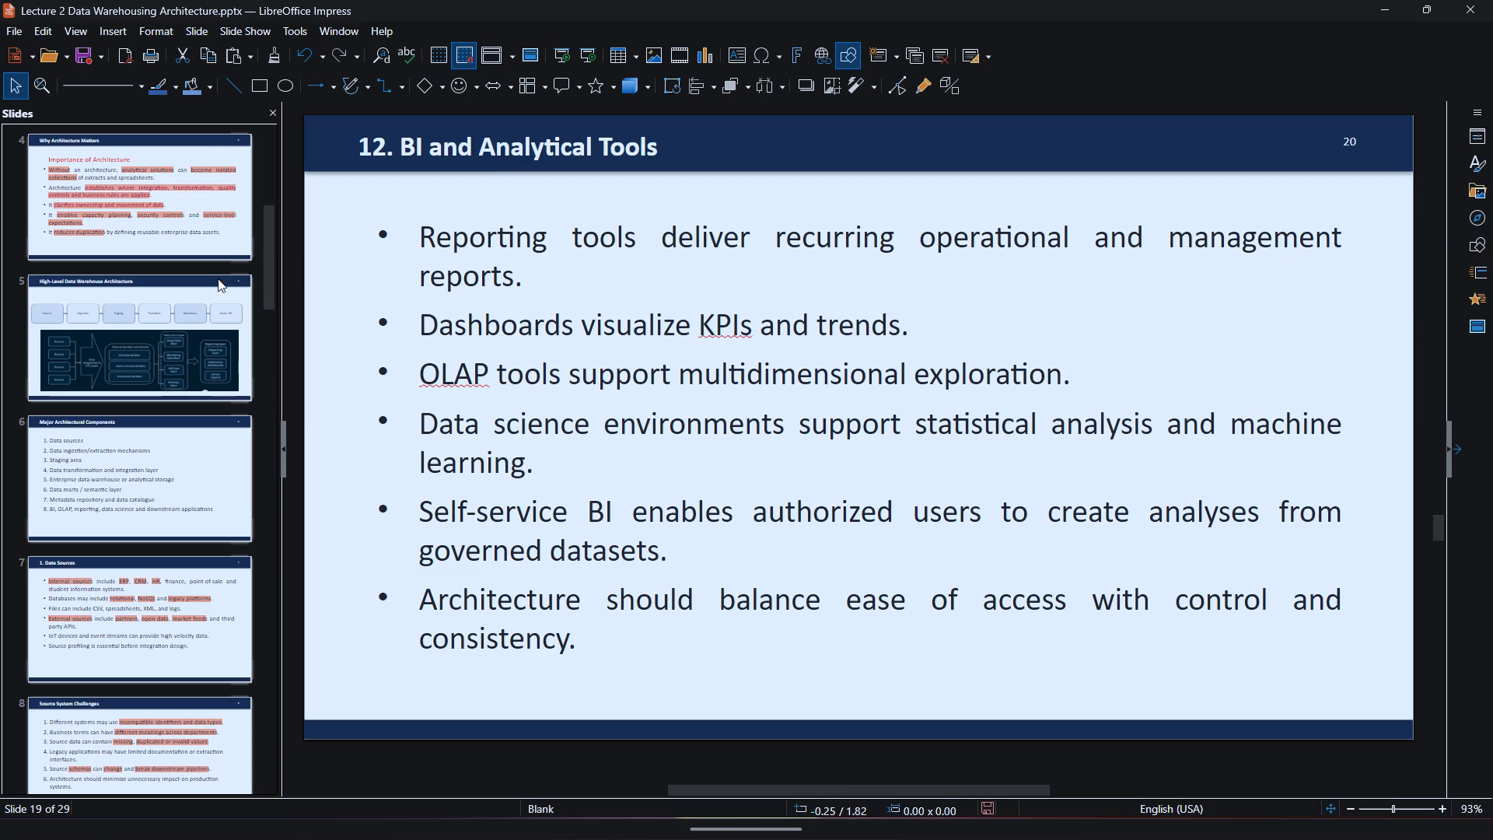
left_click(95, 352)
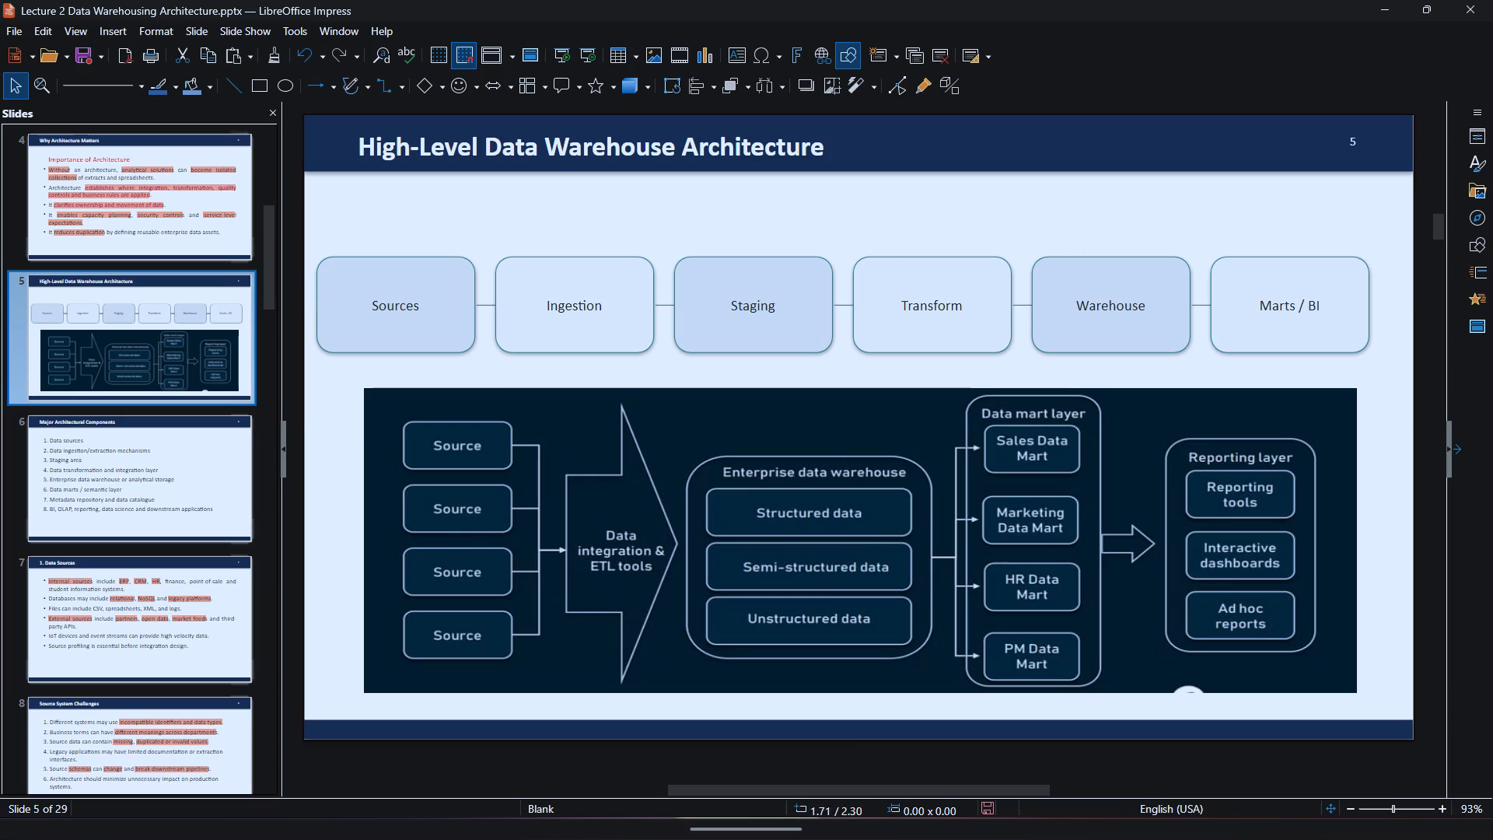
left_click_drag(271, 229, 271, 450)
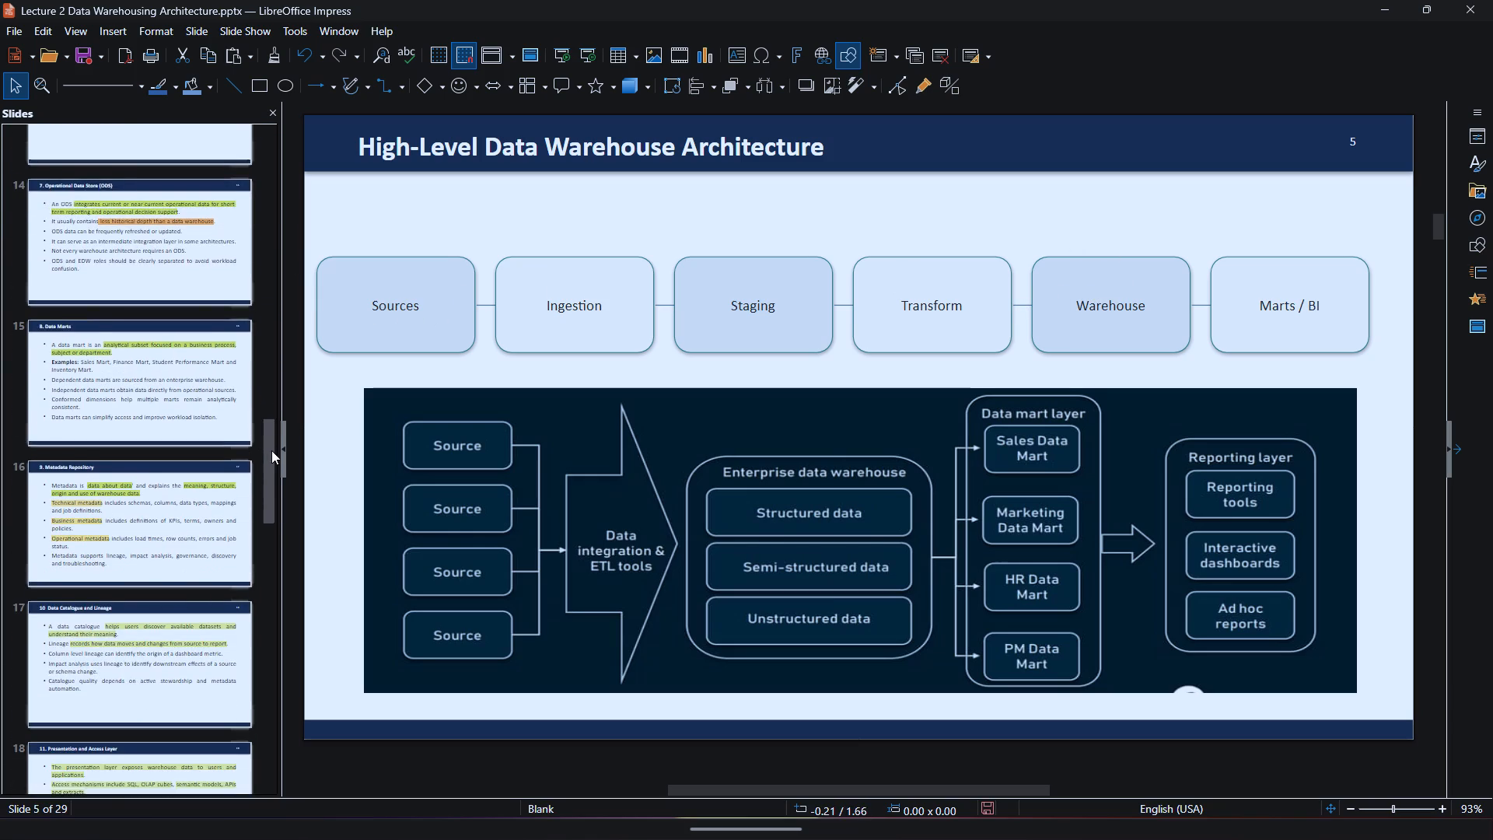
left_click_drag(271, 450, 271, 504)
left_click(176, 534)
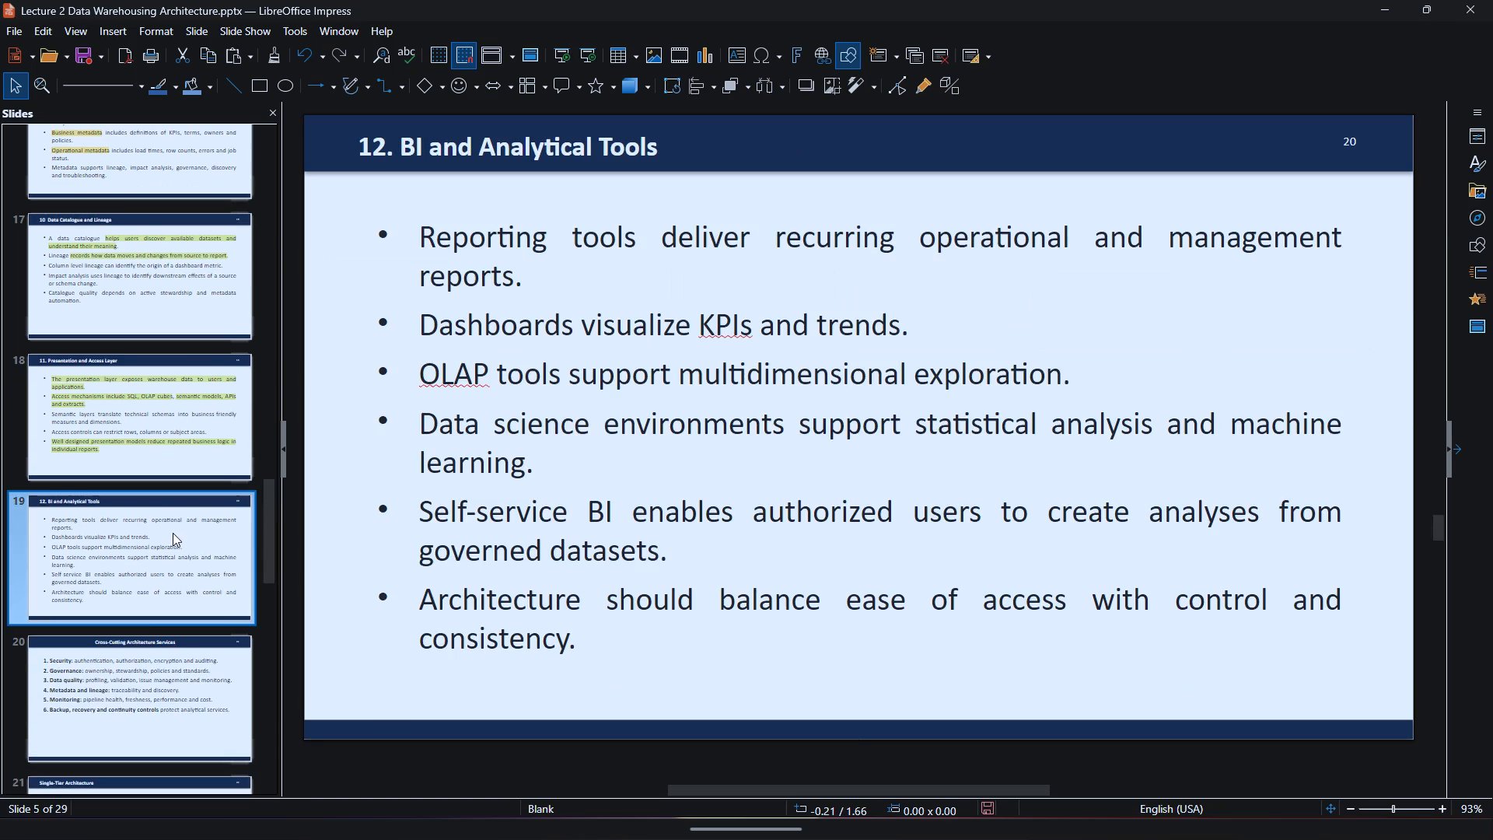
Review the slides from Cross-Cutting Architecture Services through the single-, two- and three-tier architectures to Comparing Architectural Tiers.
left_click(103, 712)
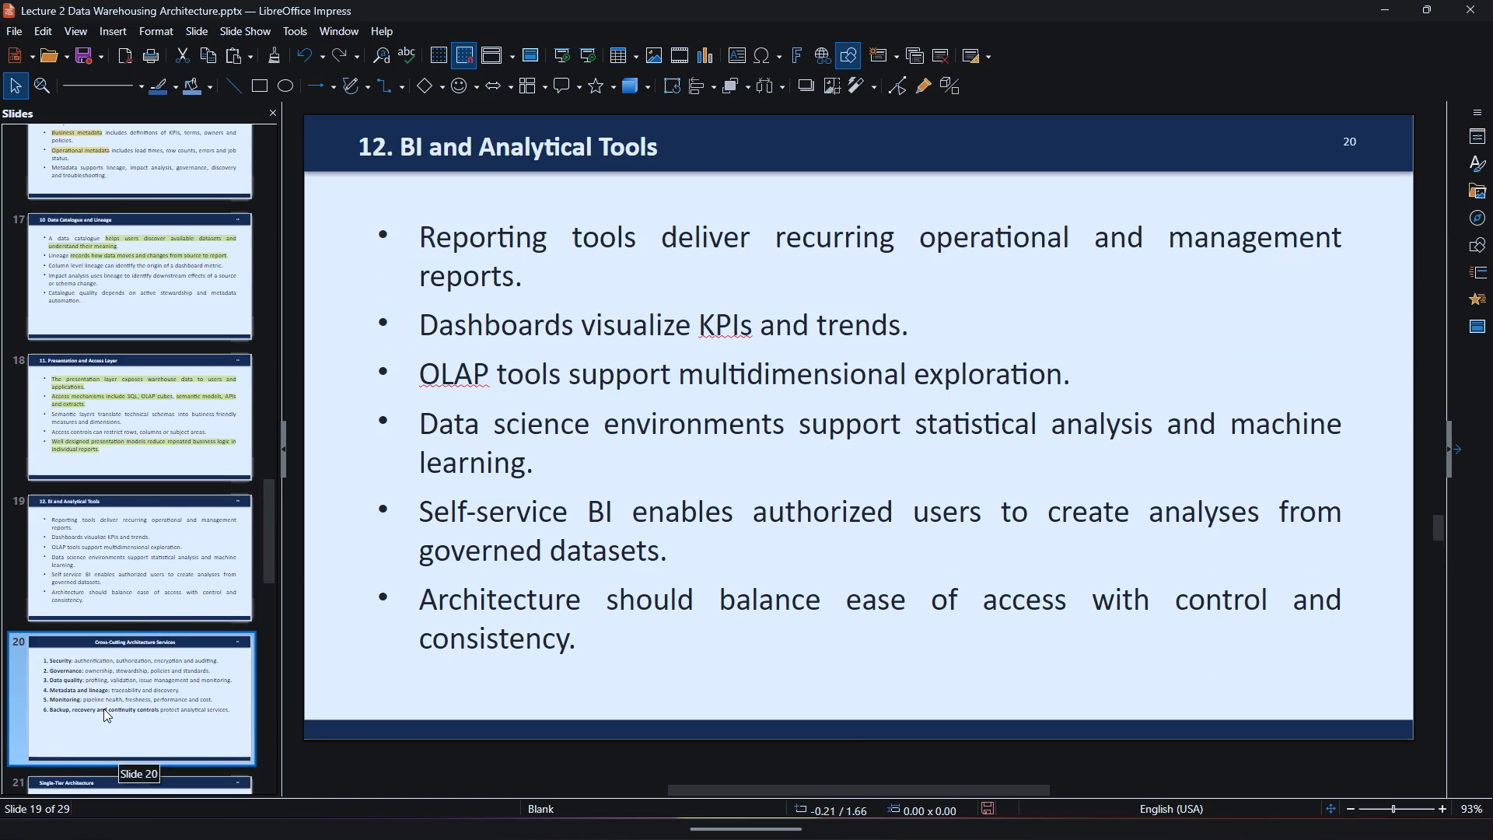
left_click_drag(271, 522, 276, 546)
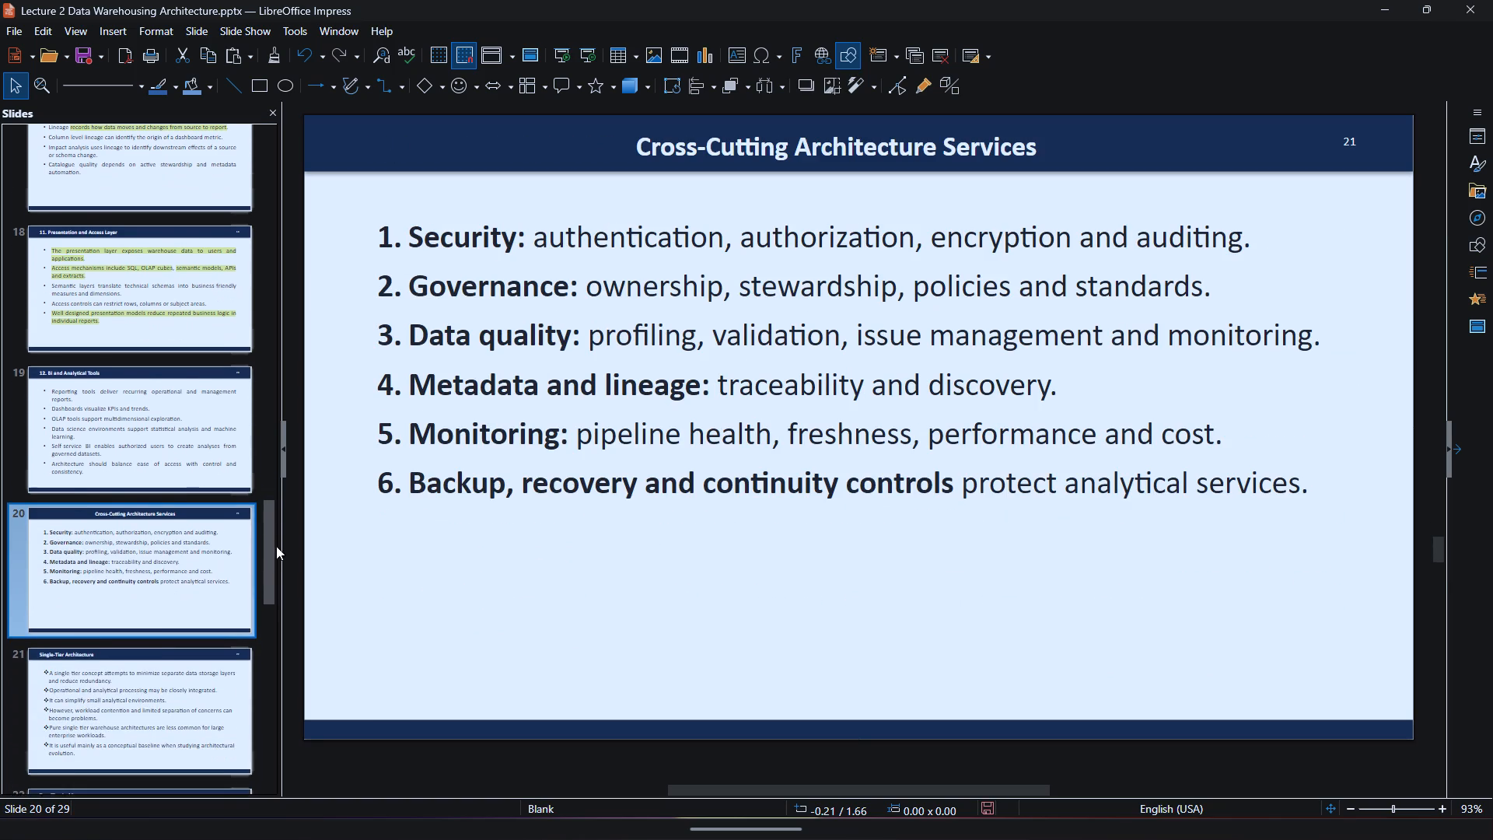
left_click_drag(276, 546, 278, 556)
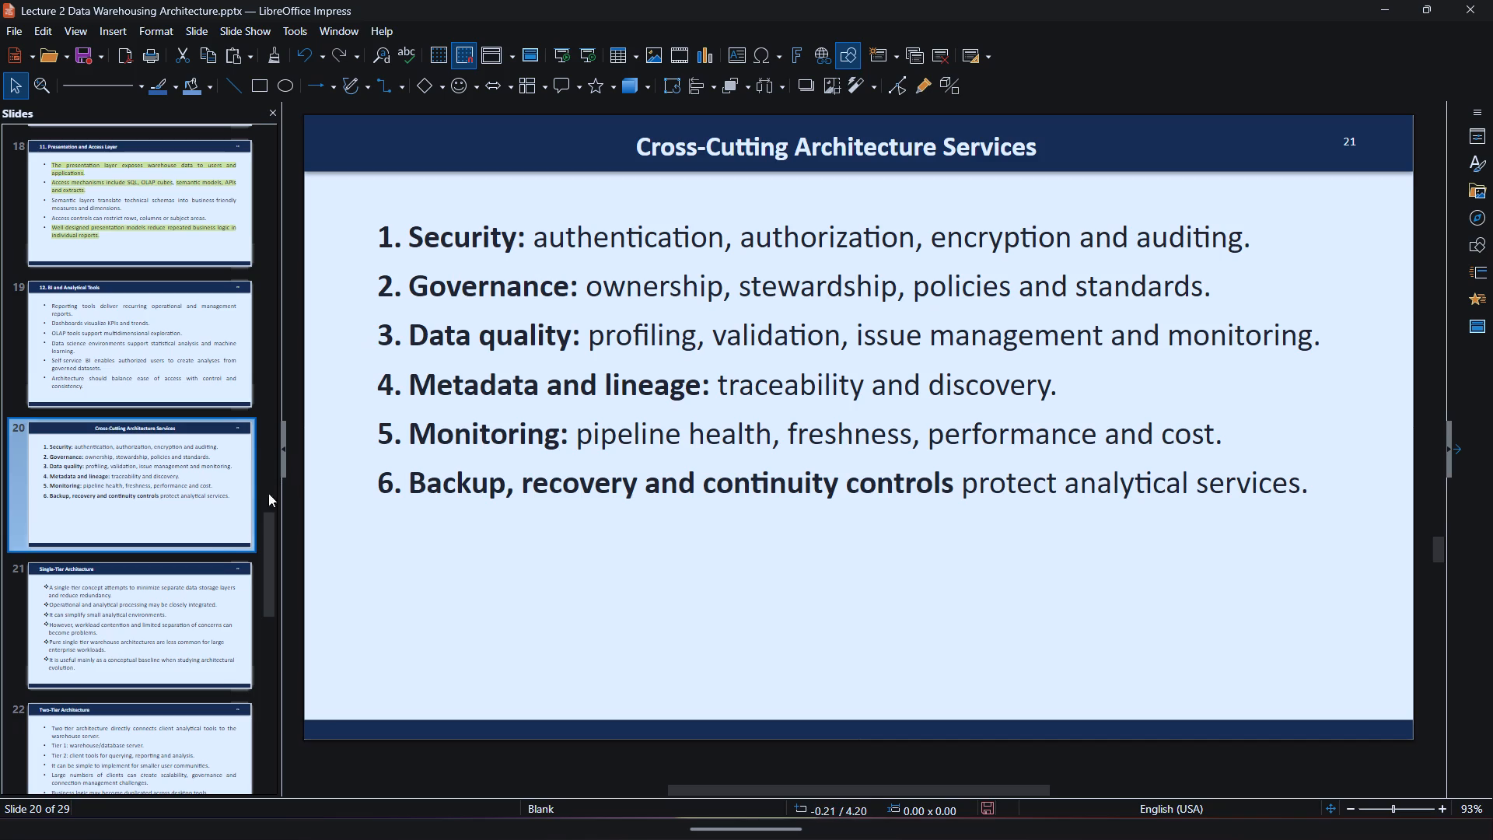
left_click(174, 597)
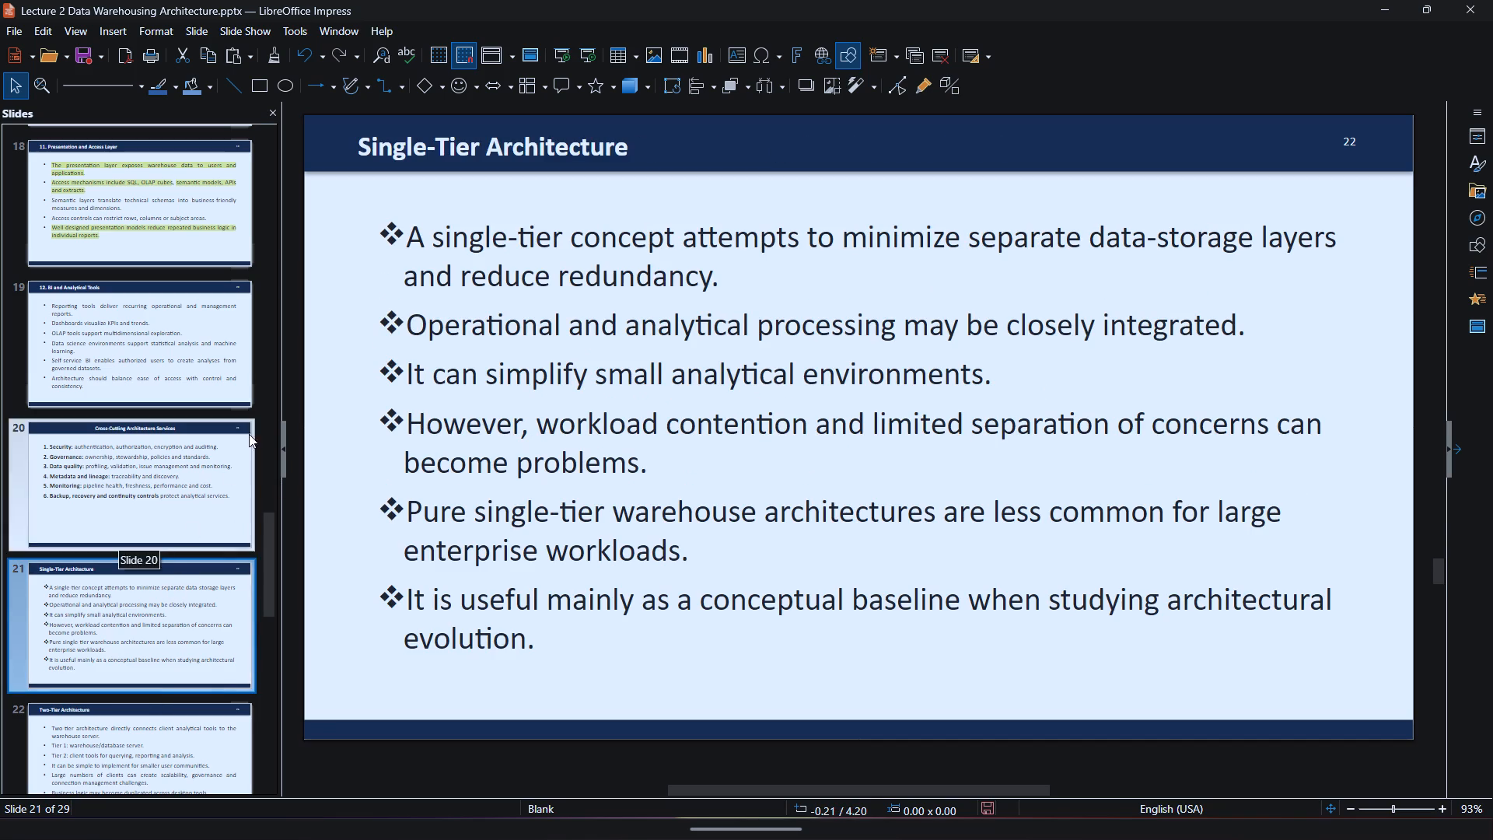
left_click_drag(264, 535, 272, 572)
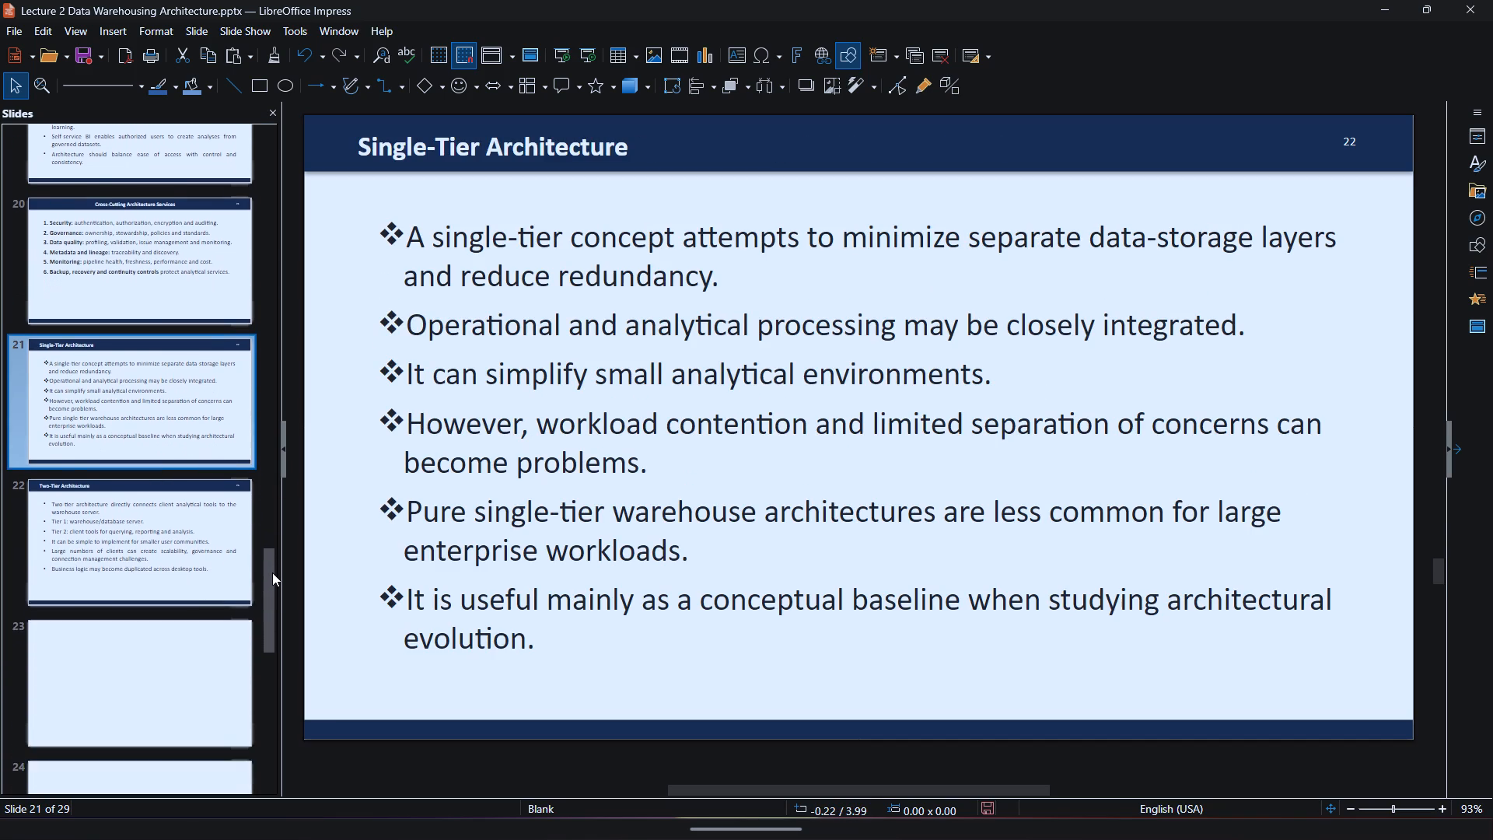
left_click_drag(272, 572, 273, 593)
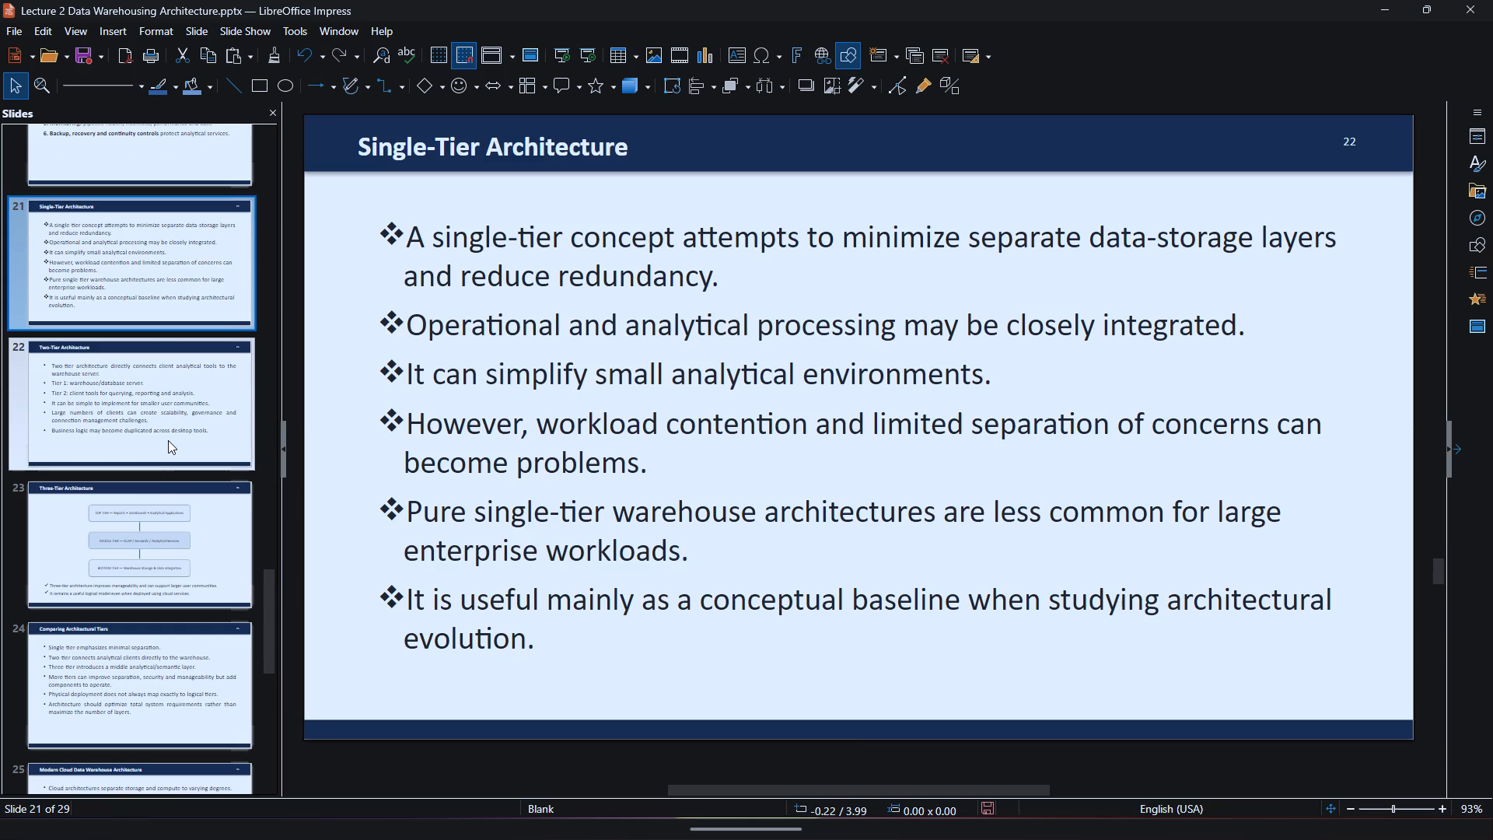
left_click(168, 440)
left_click(154, 537)
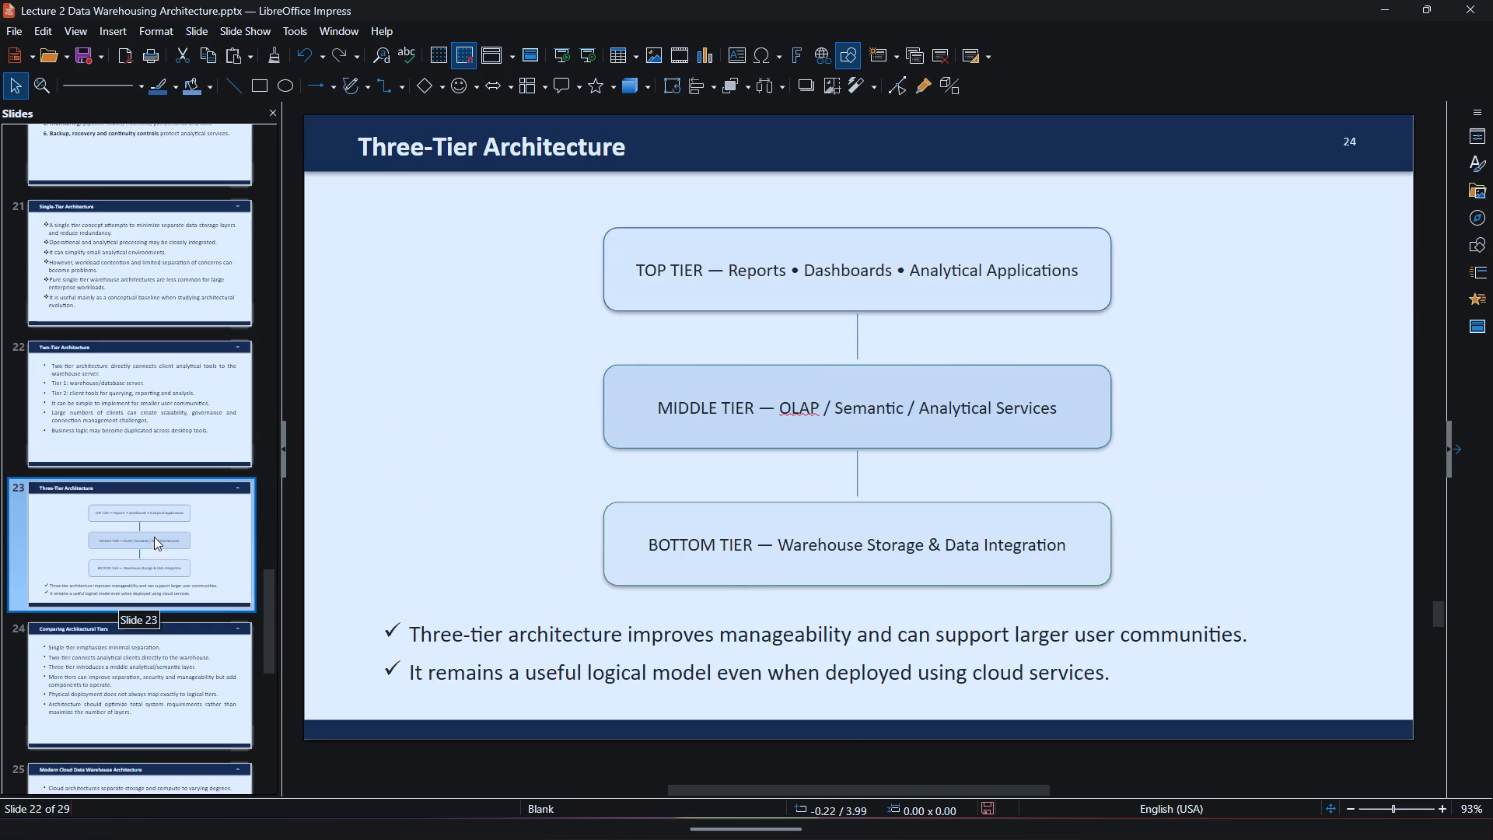
left_click(128, 701)
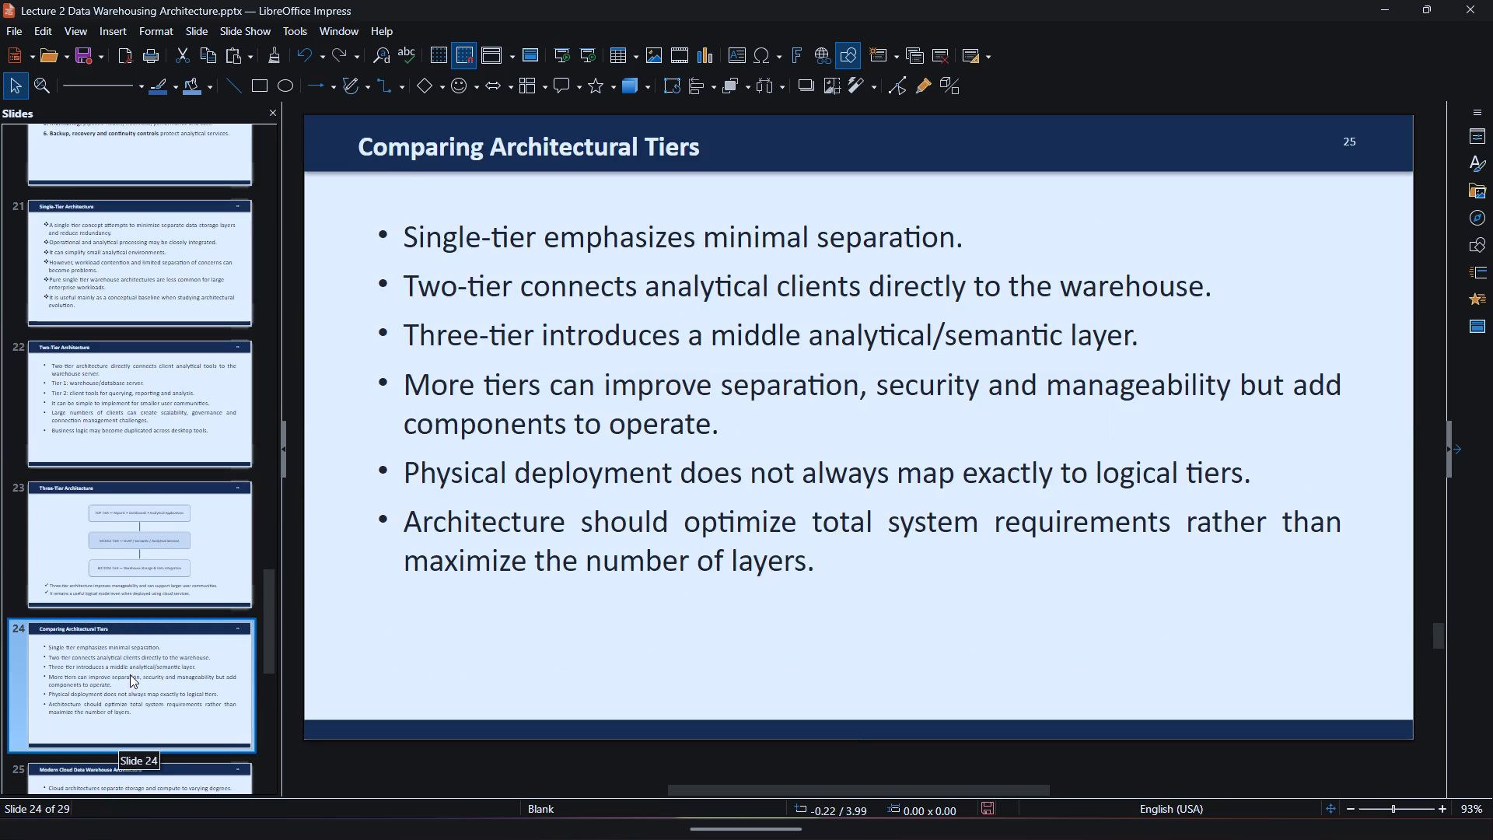
On the Single-Tier Architecture slide, highlight "minimize separate data-storage layers and reduce redundancy." in light green.
left_click(156, 282)
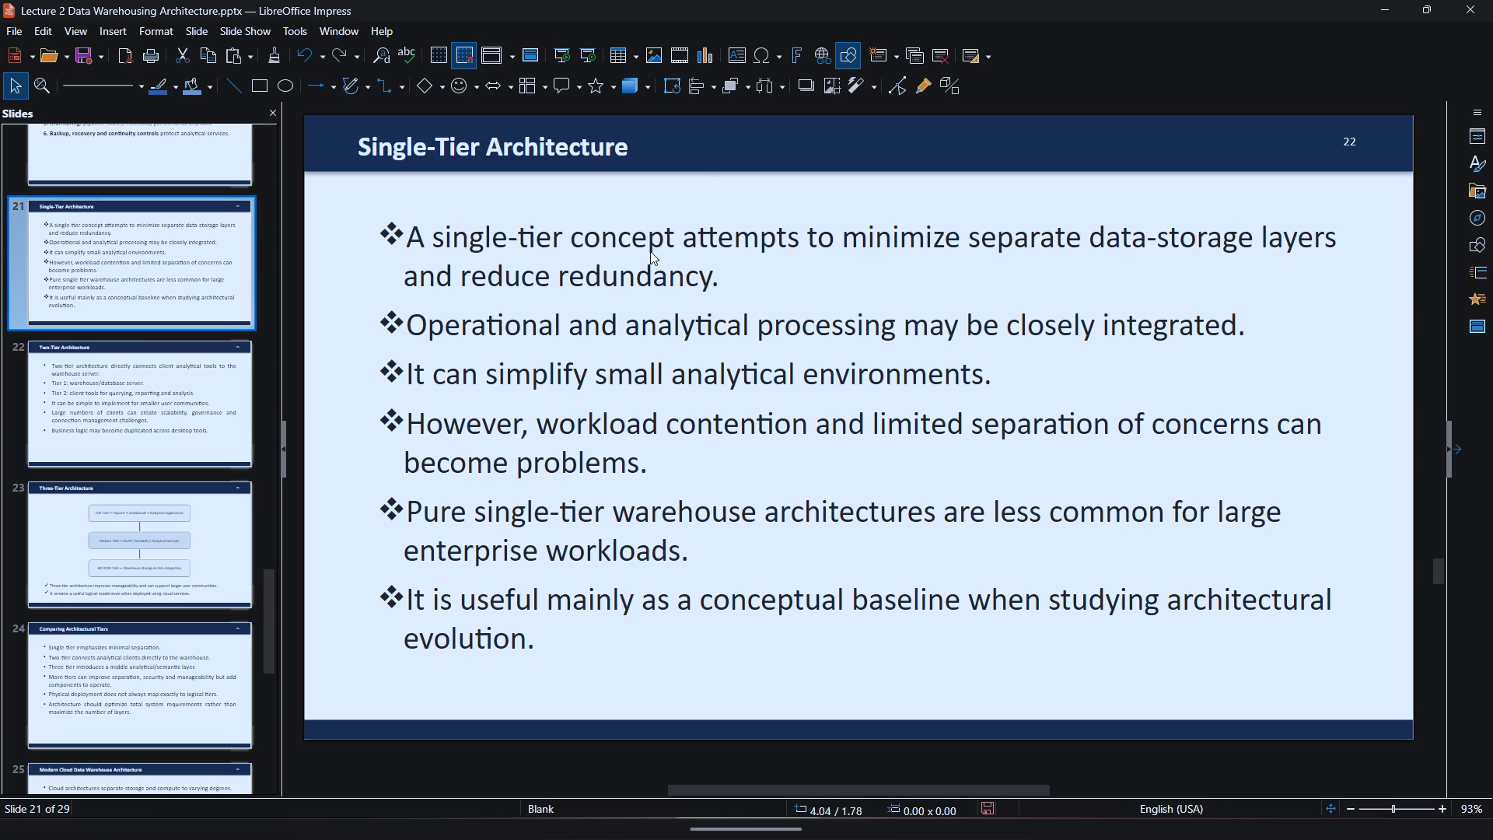
left_click(728, 277)
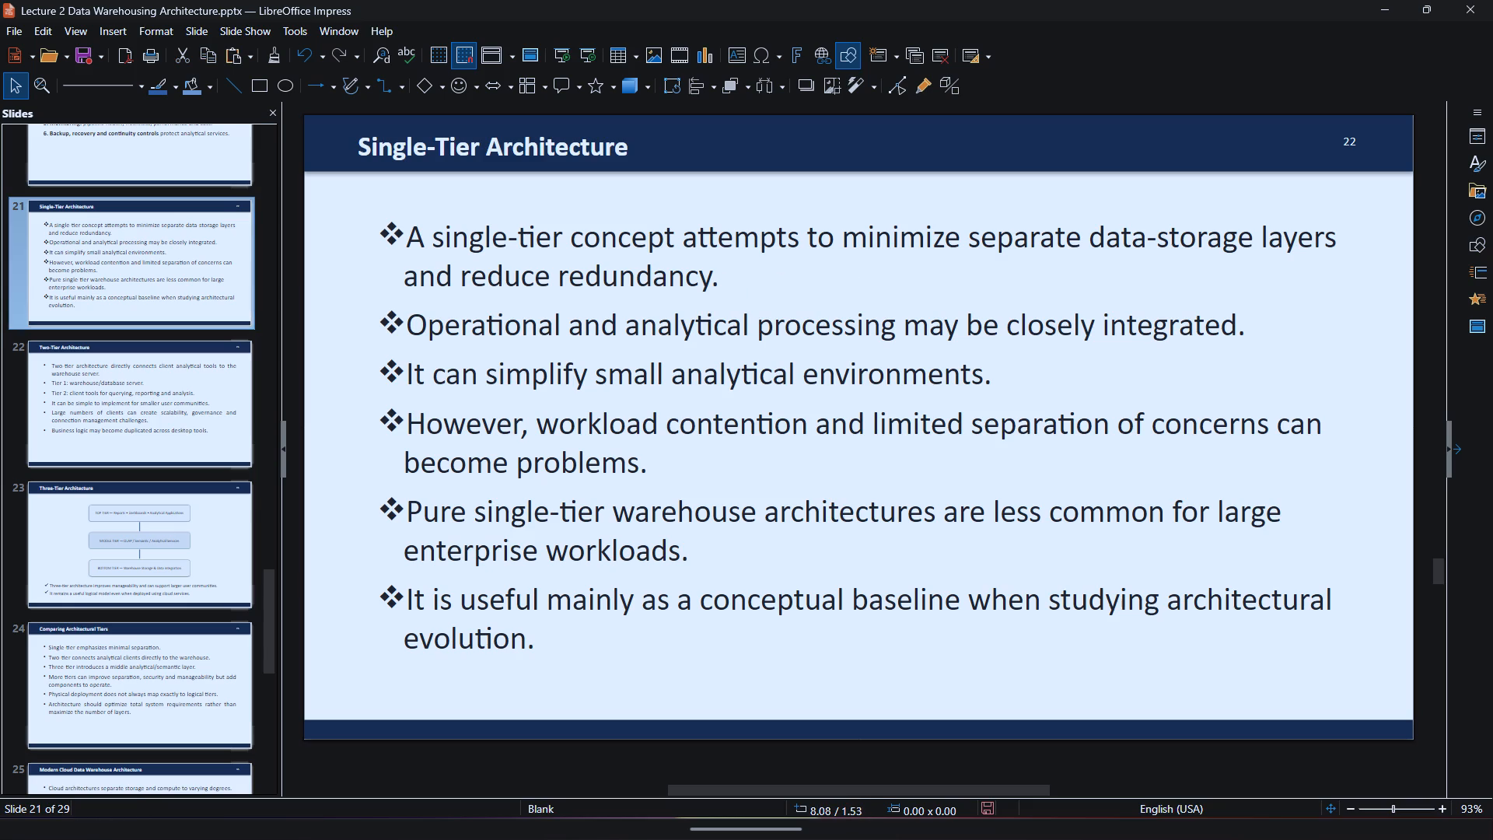
left_click_drag(971, 243, 1337, 243)
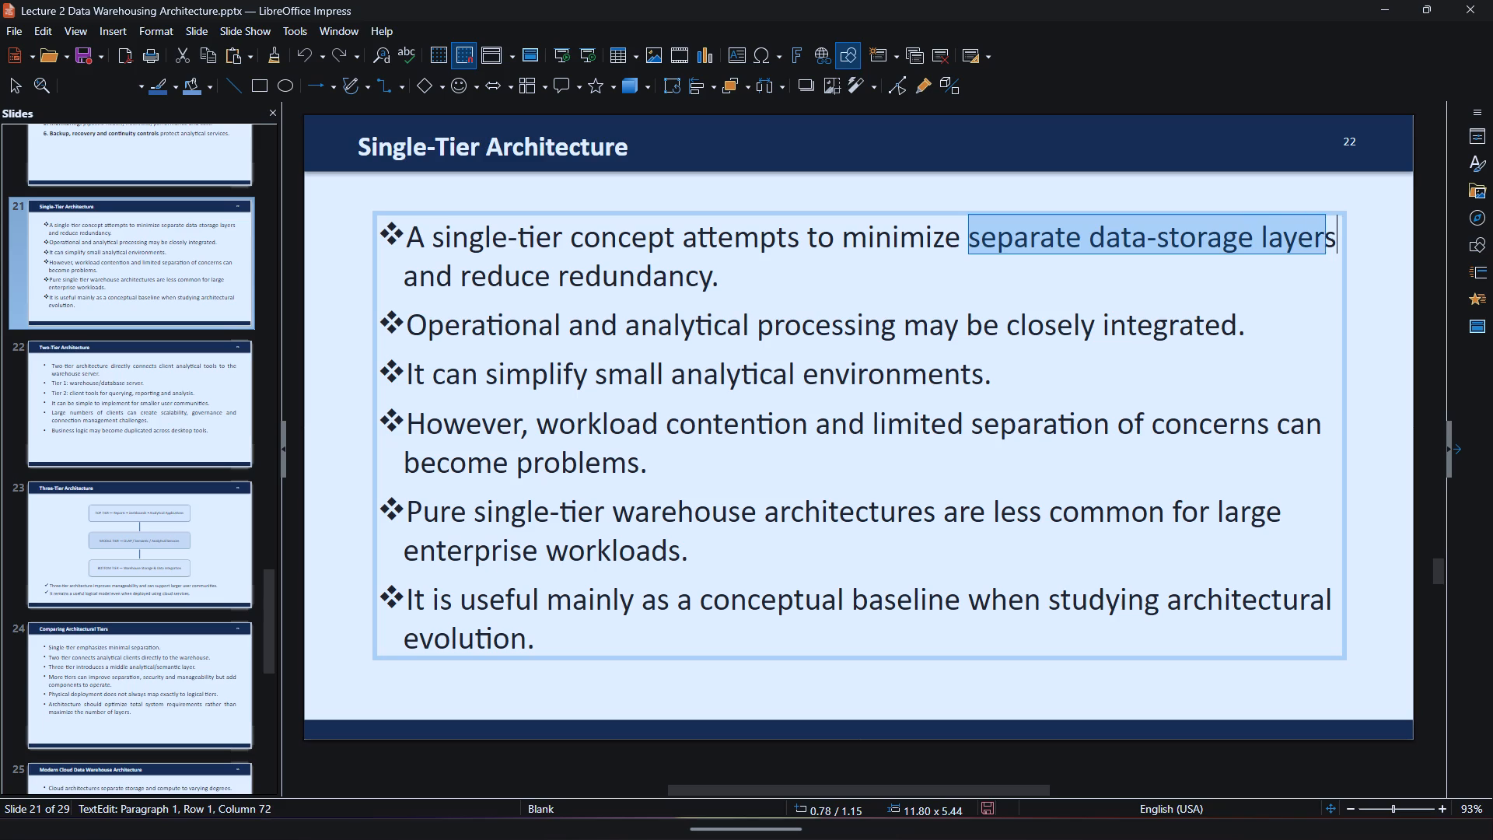
left_click_drag(1337, 243, 1329, 266)
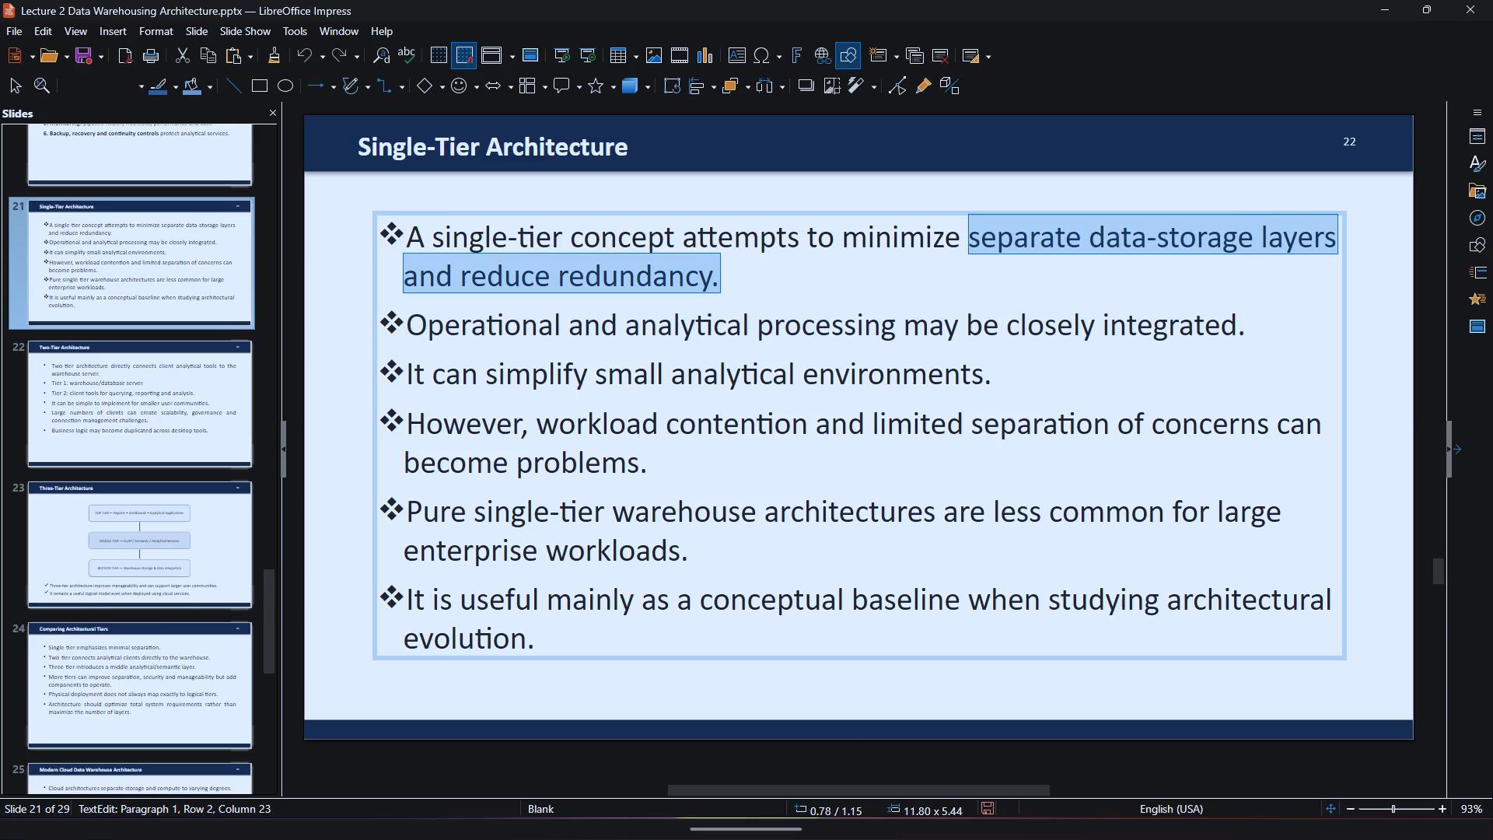
left_click_drag(1329, 266, 1336, 264)
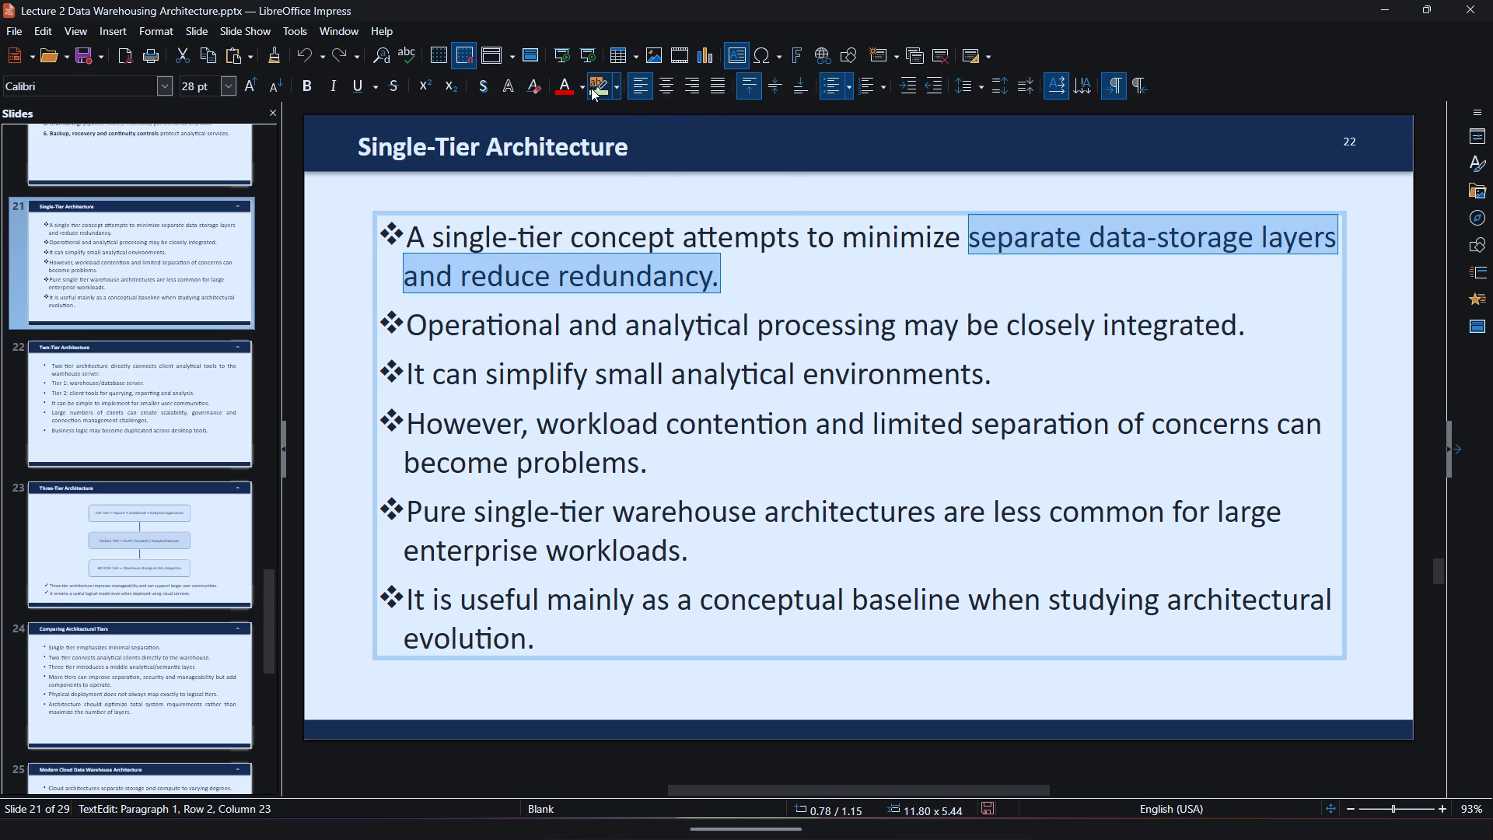
left_click(591, 88)
left_click_drag(841, 237, 876, 237)
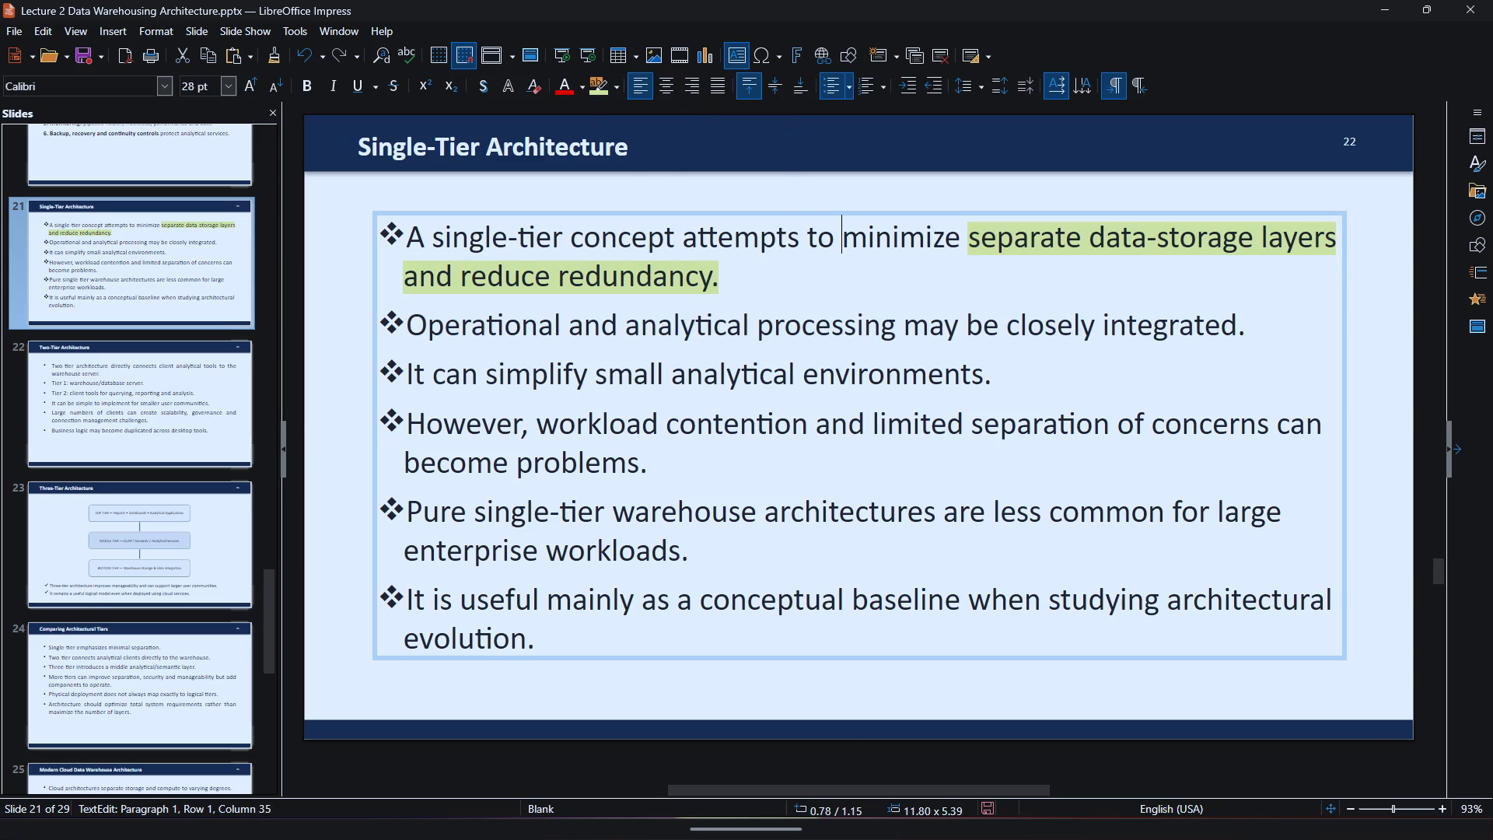
left_click_drag(876, 237, 975, 247)
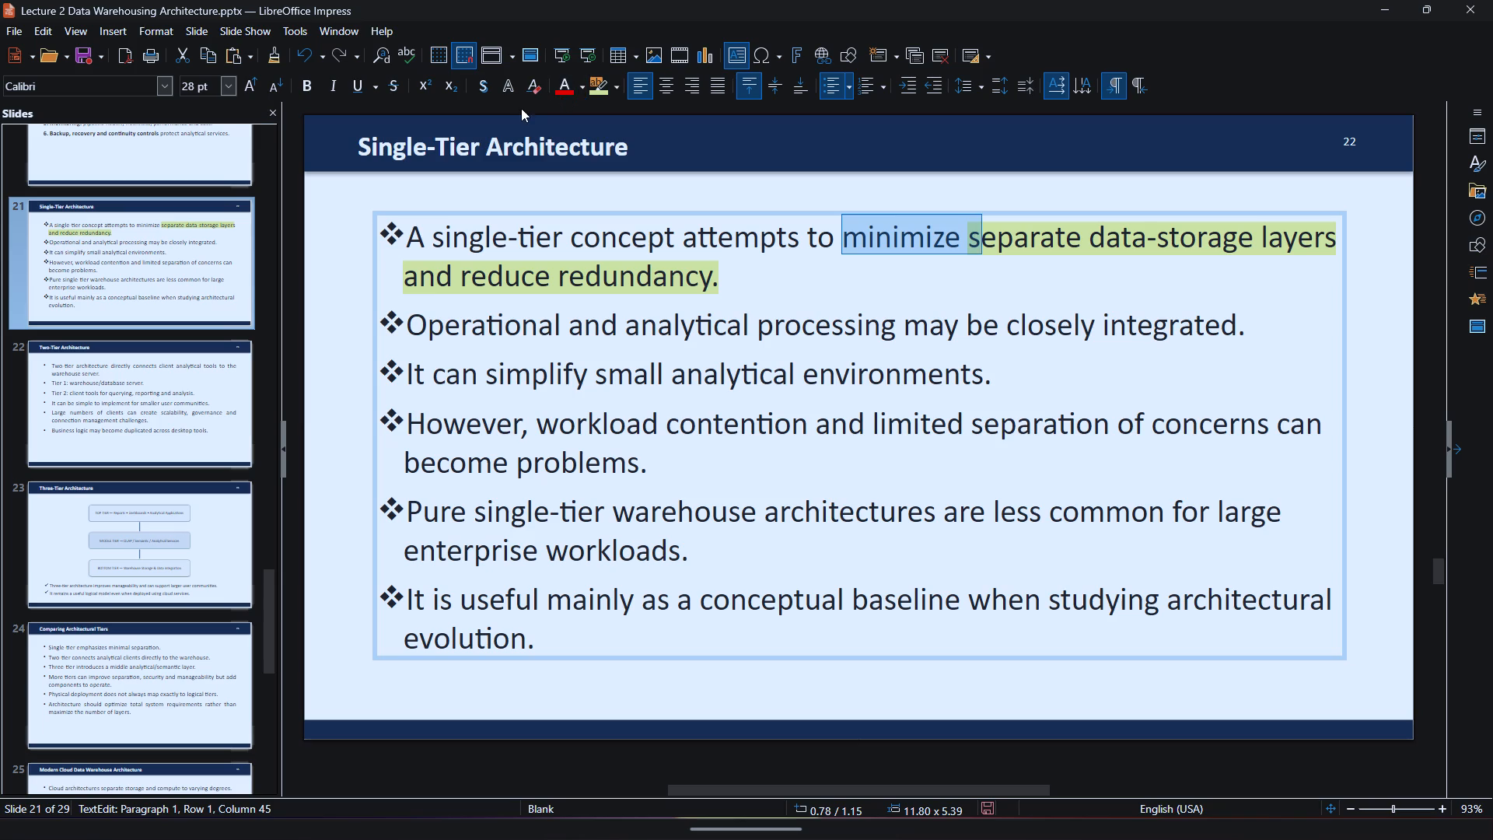
left_click(595, 87)
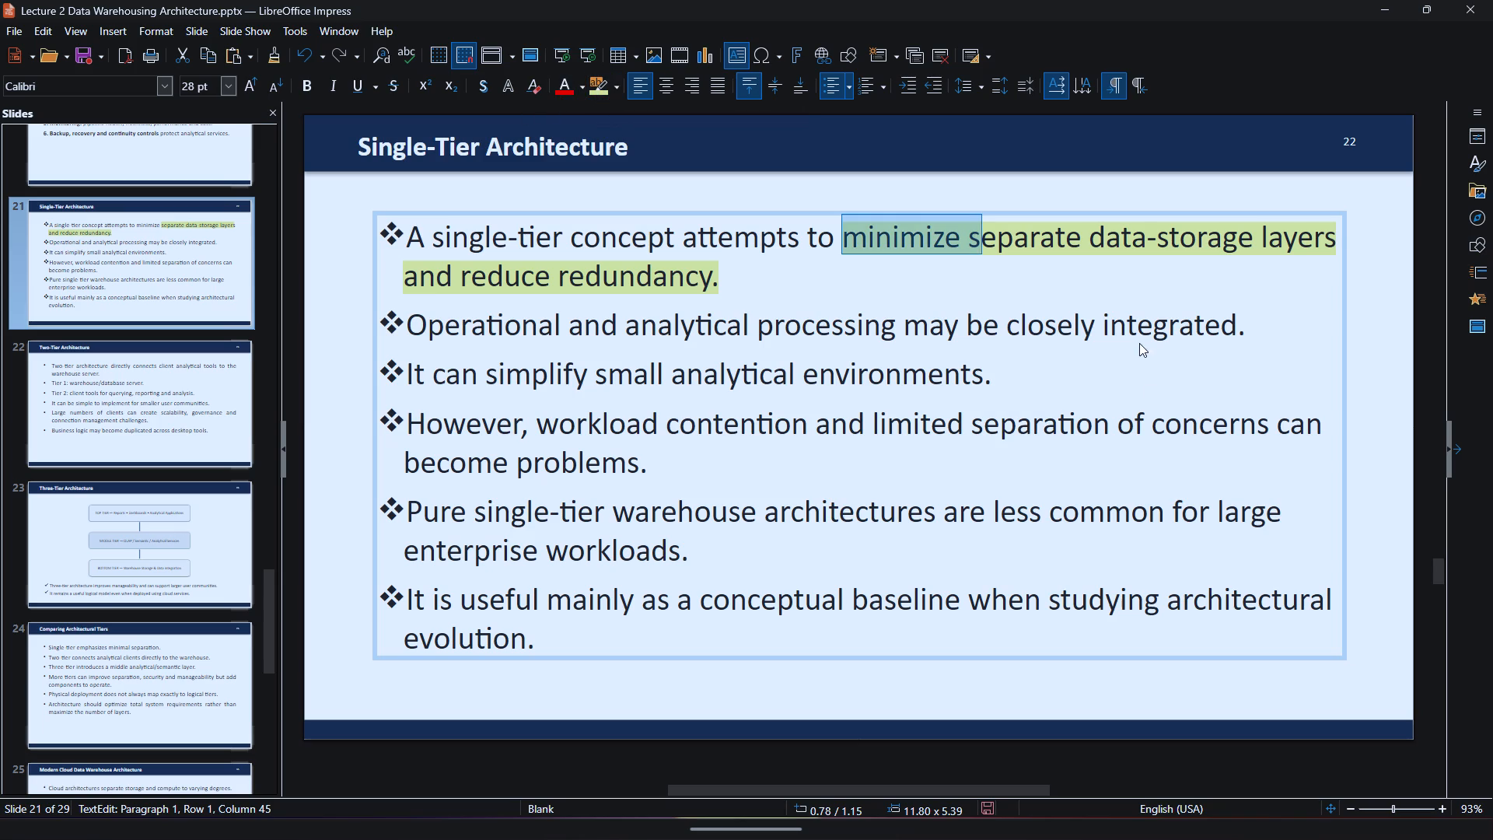
left_click(1109, 272)
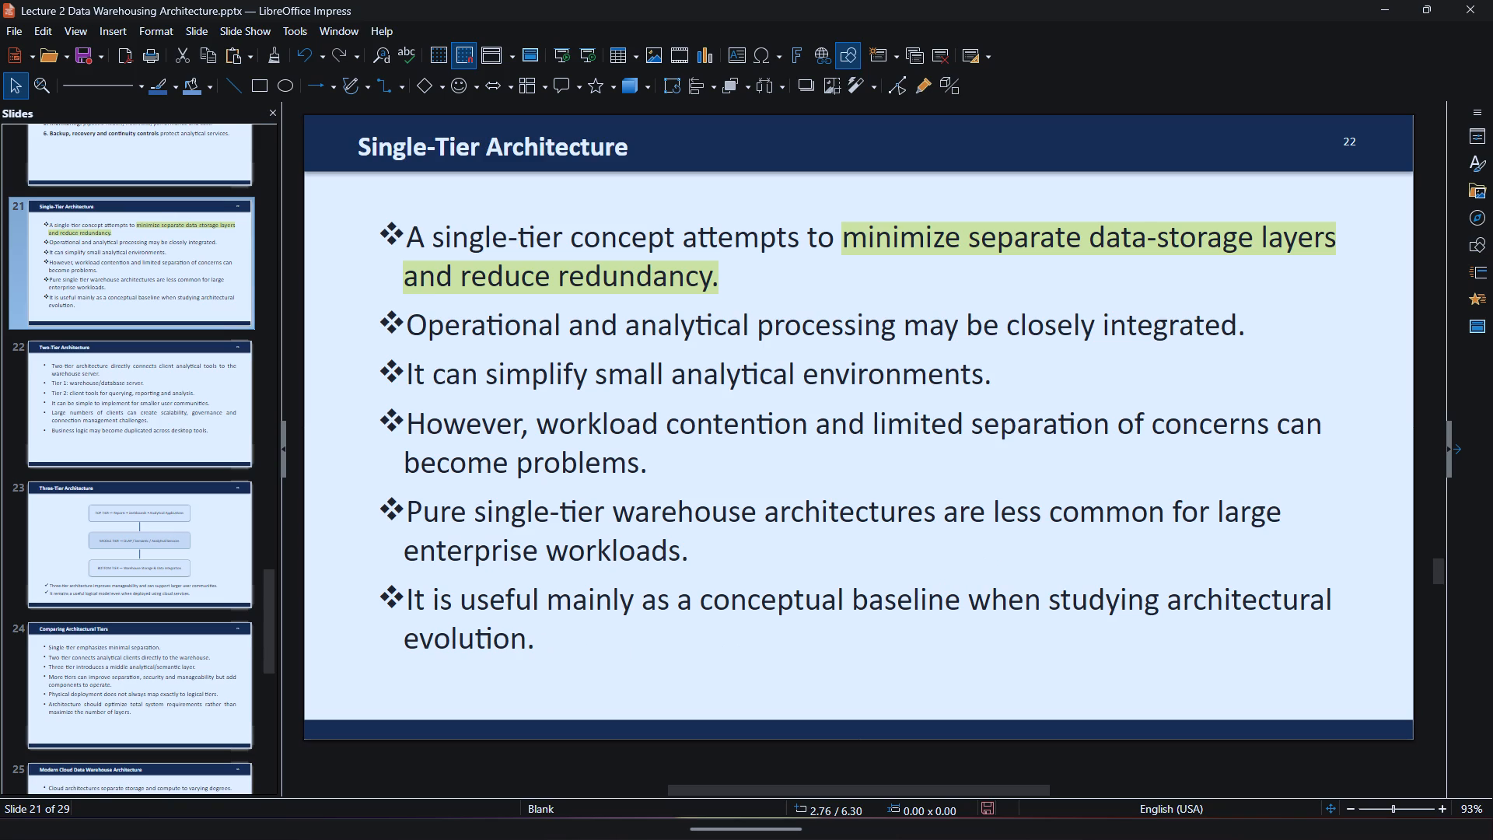
Highlight the whole last bullet, about the conceptual baseline when studying architectural evolution, in light green.
left_click_drag(533, 639, 410, 610)
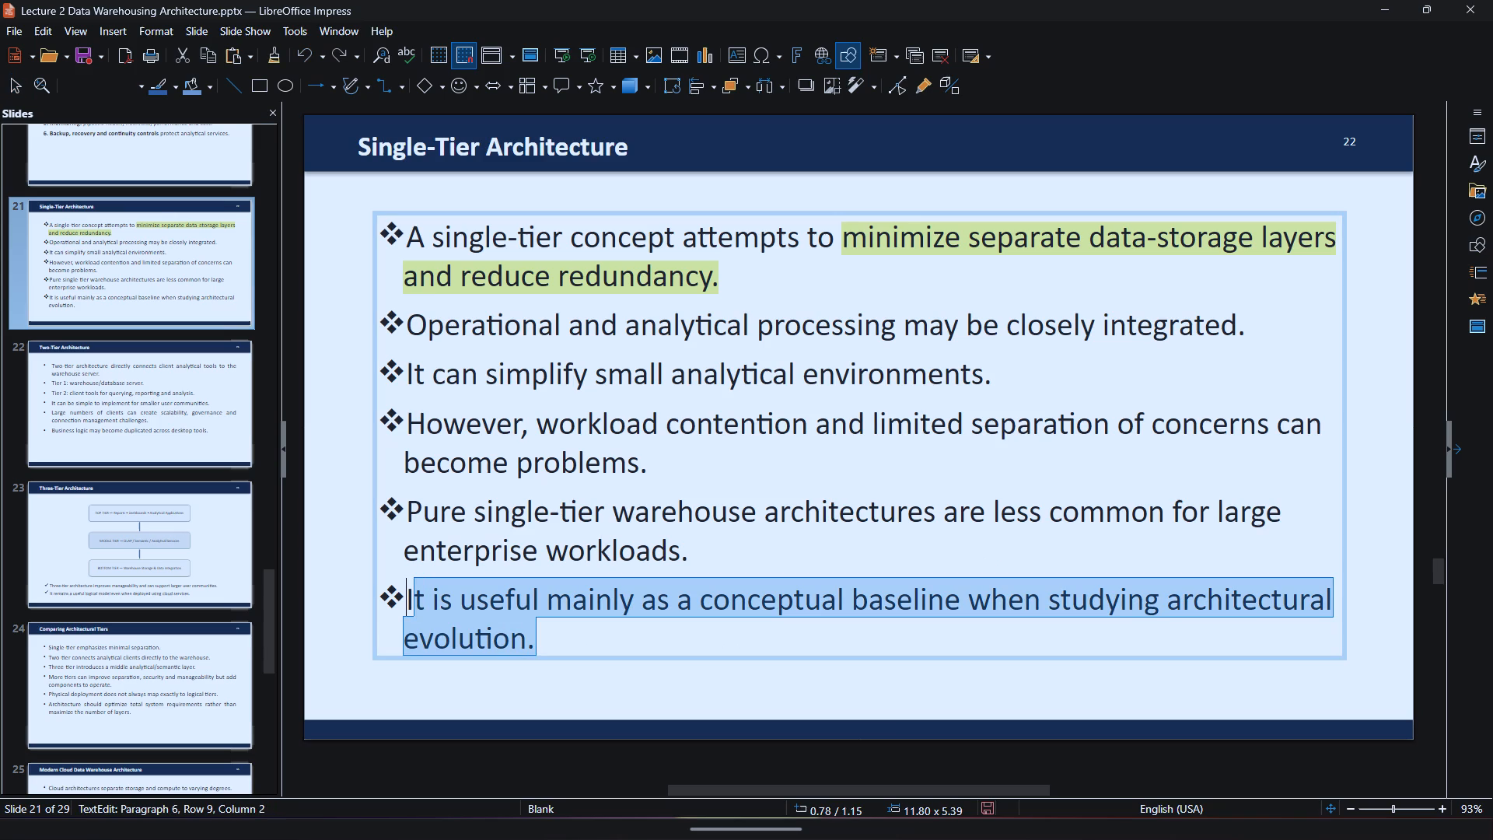
left_click_drag(410, 610, 409, 610)
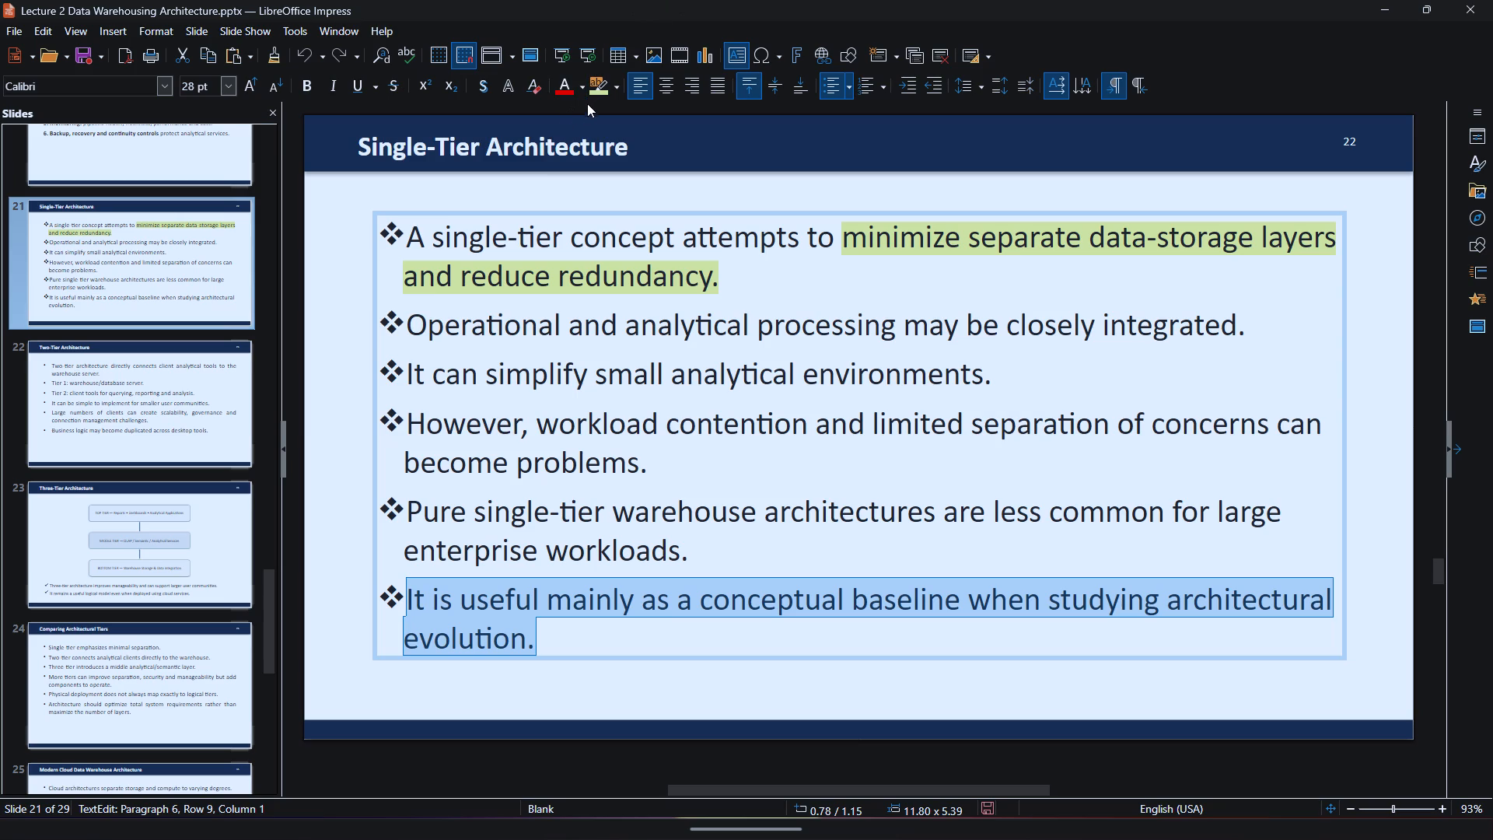
left_click(596, 94)
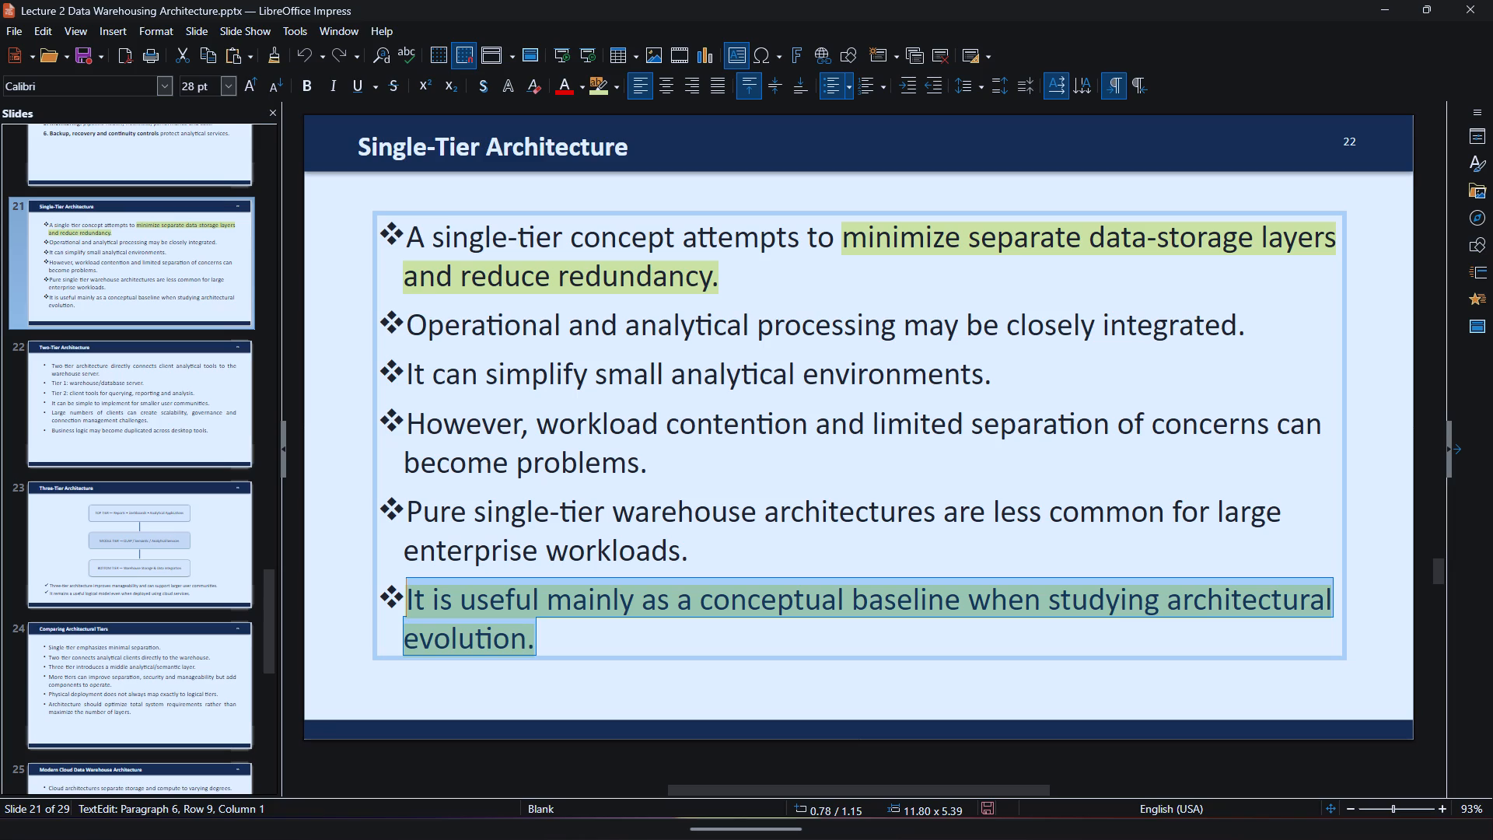
In the second bullet, highlight "Operational", "analytical processing" and "closely integrated." in light green, leaving the linking words plain.
left_click_drag(408, 327, 556, 320)
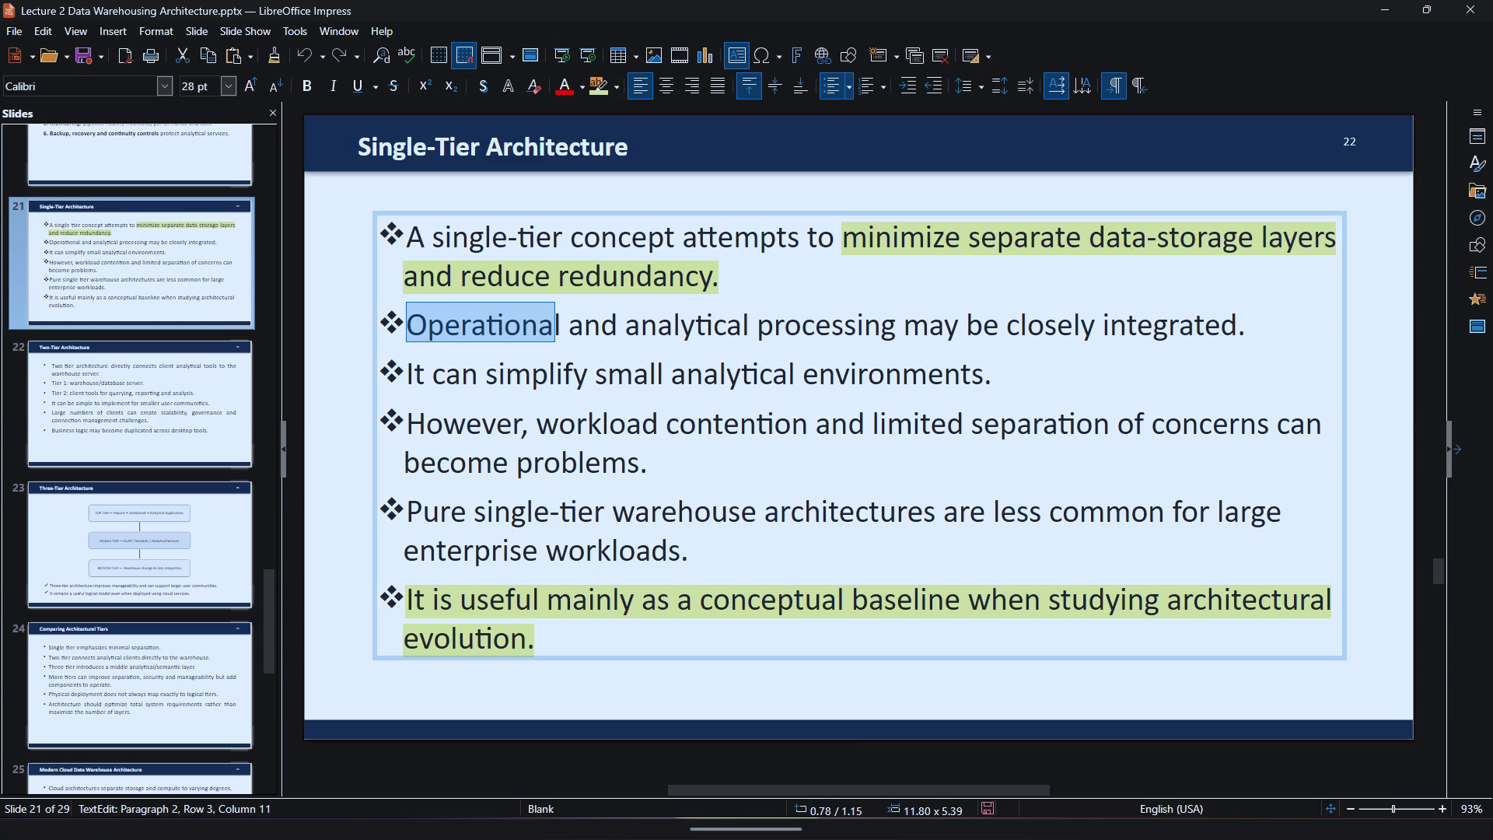
left_click_drag(556, 320, 559, 318)
left_click(594, 86)
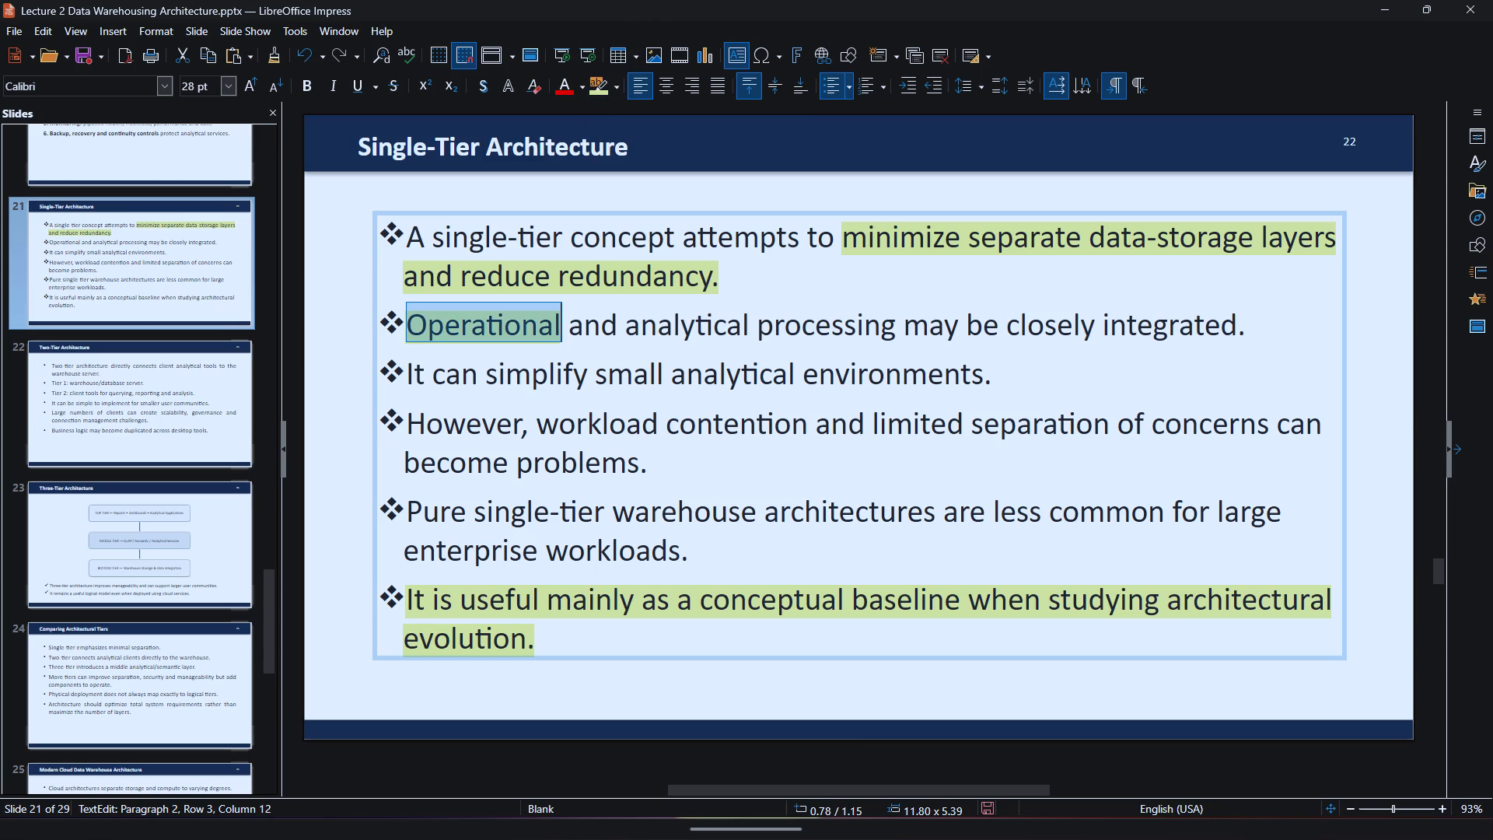
left_click_drag(623, 327, 796, 320)
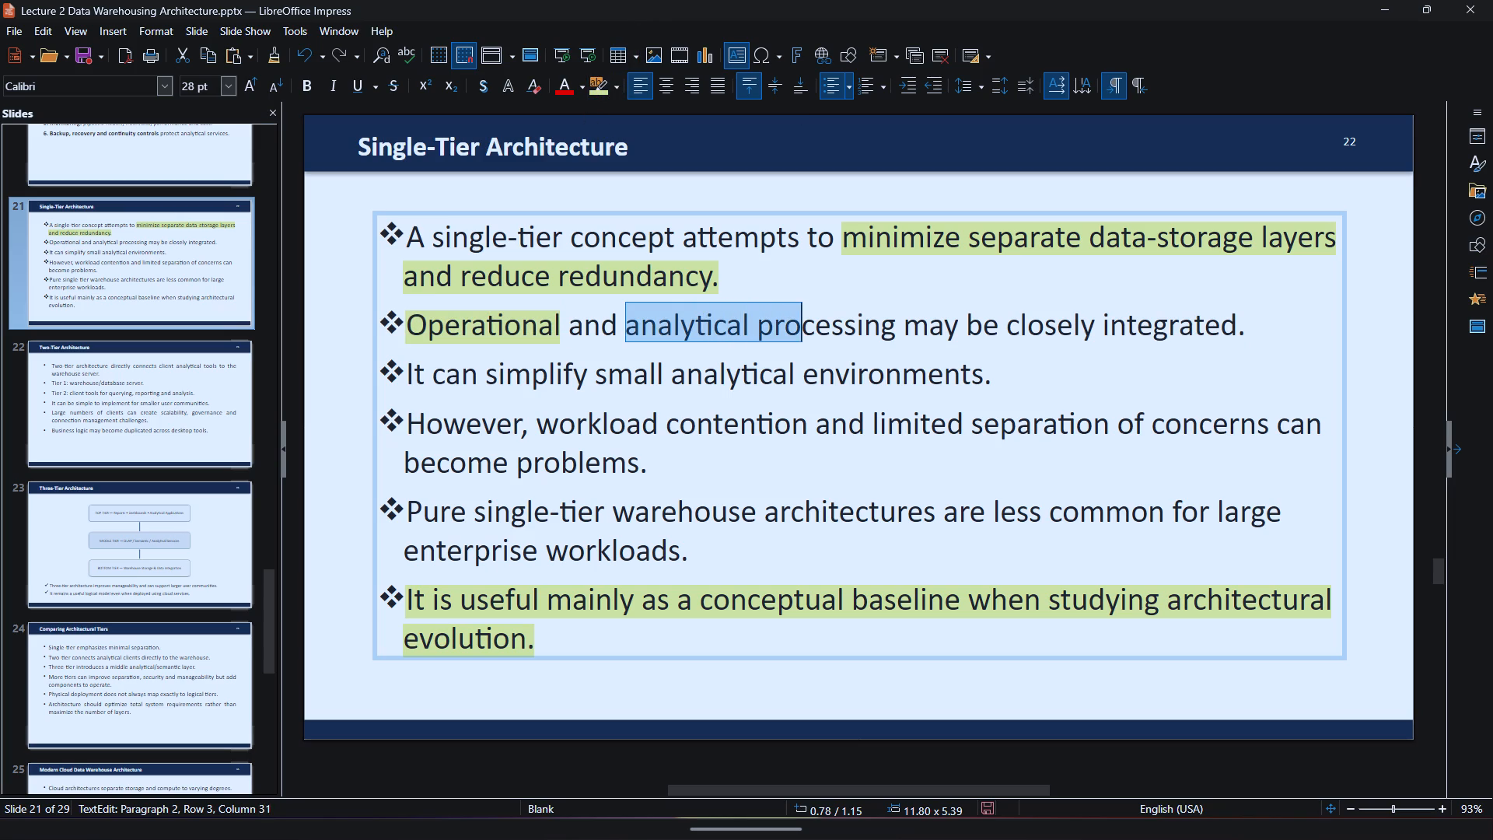
left_click_drag(796, 320, 894, 320)
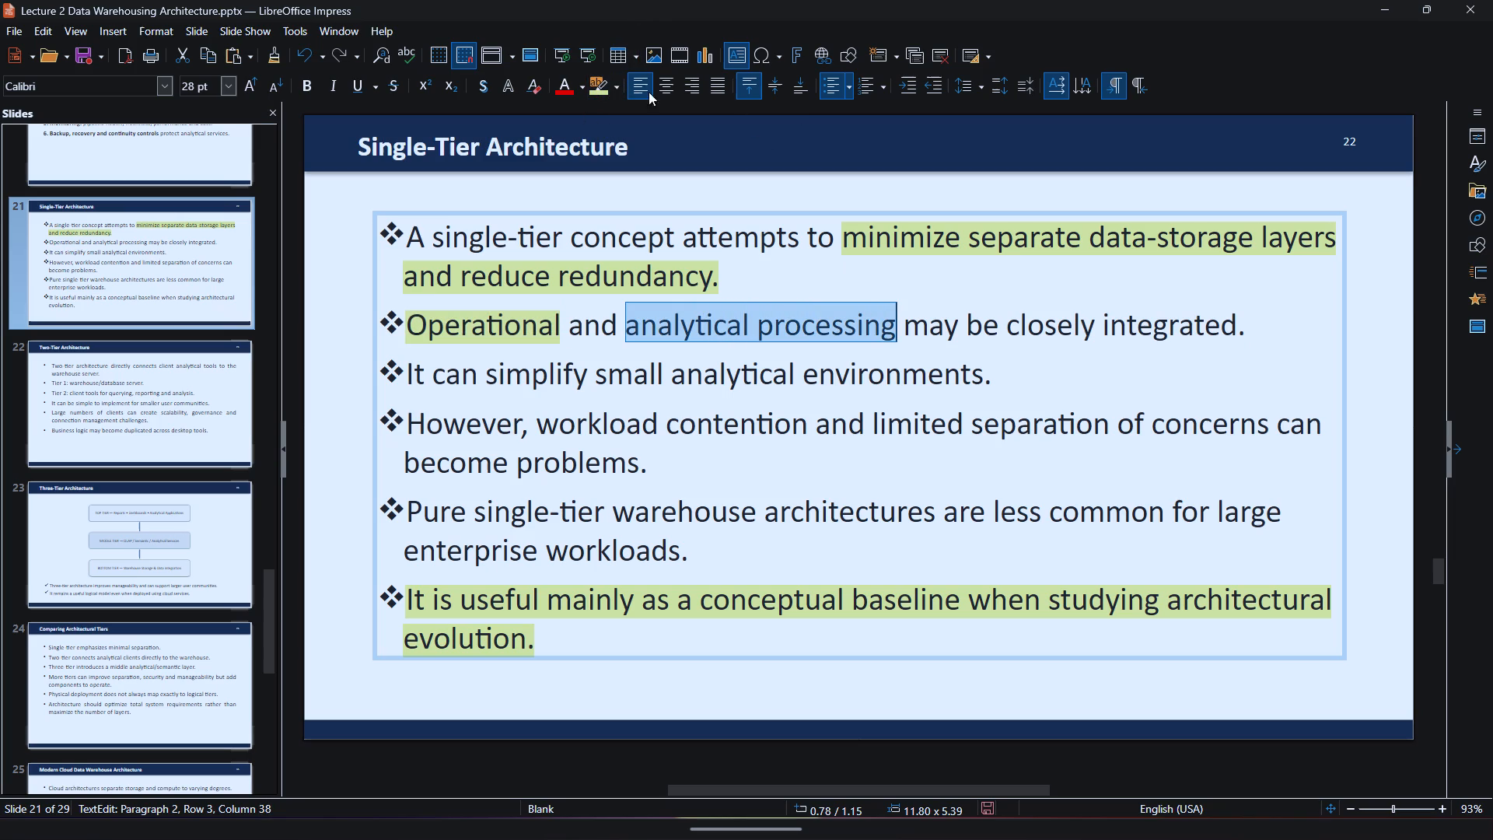
left_click(598, 89)
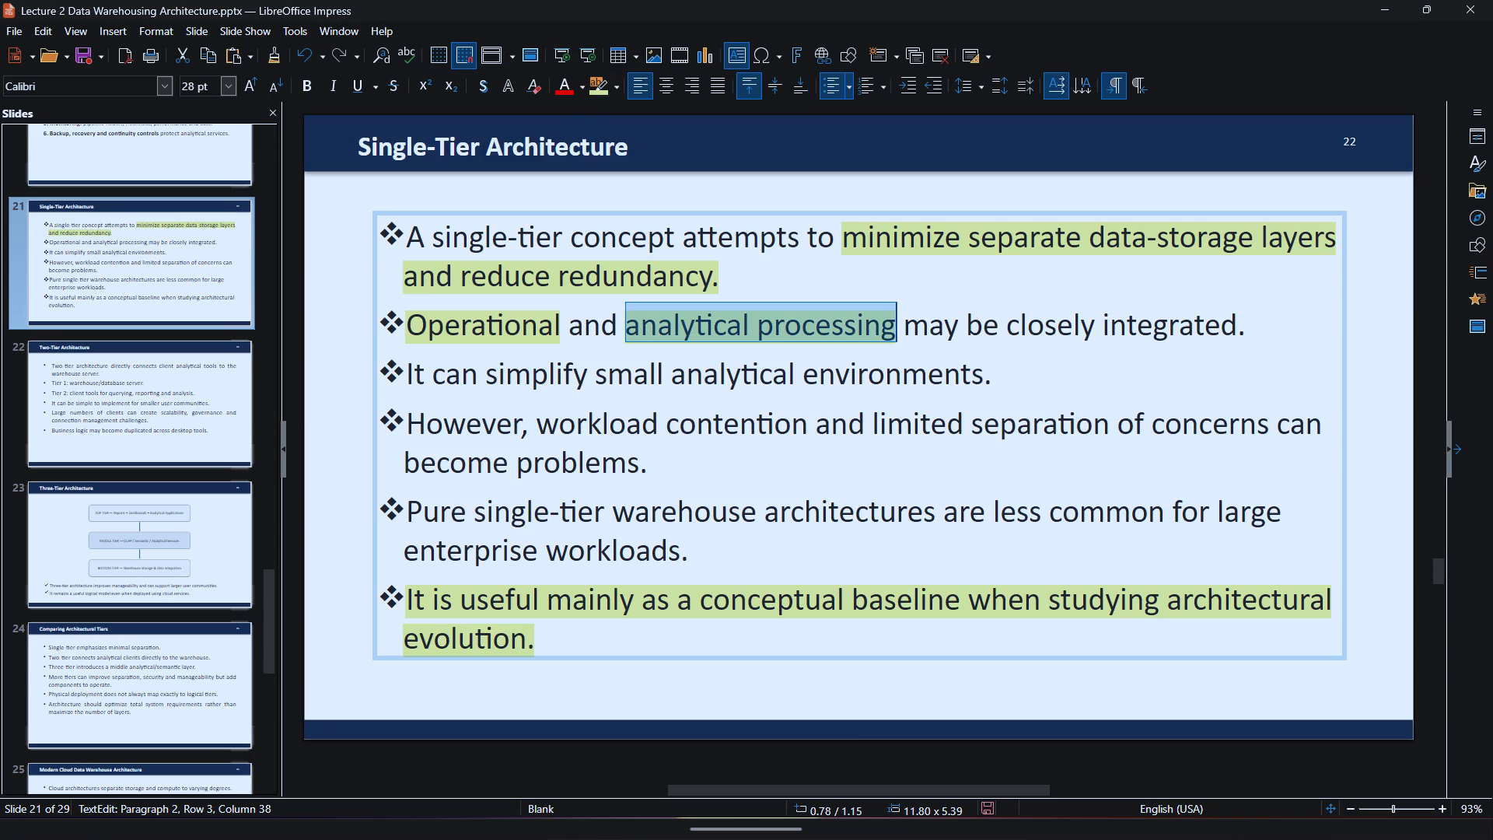
left_click_drag(1009, 318, 1389, 317)
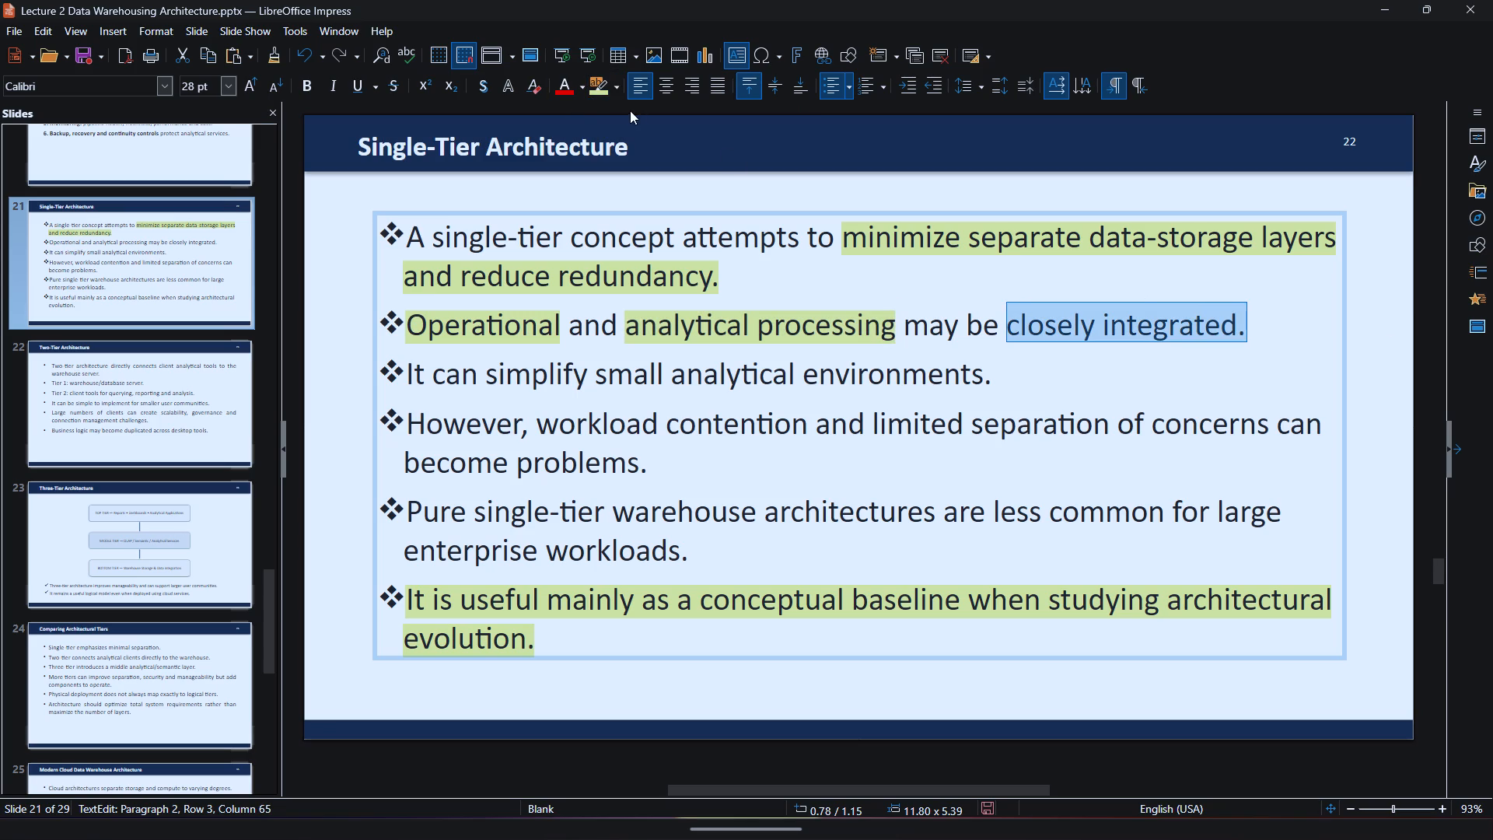
left_click(593, 84)
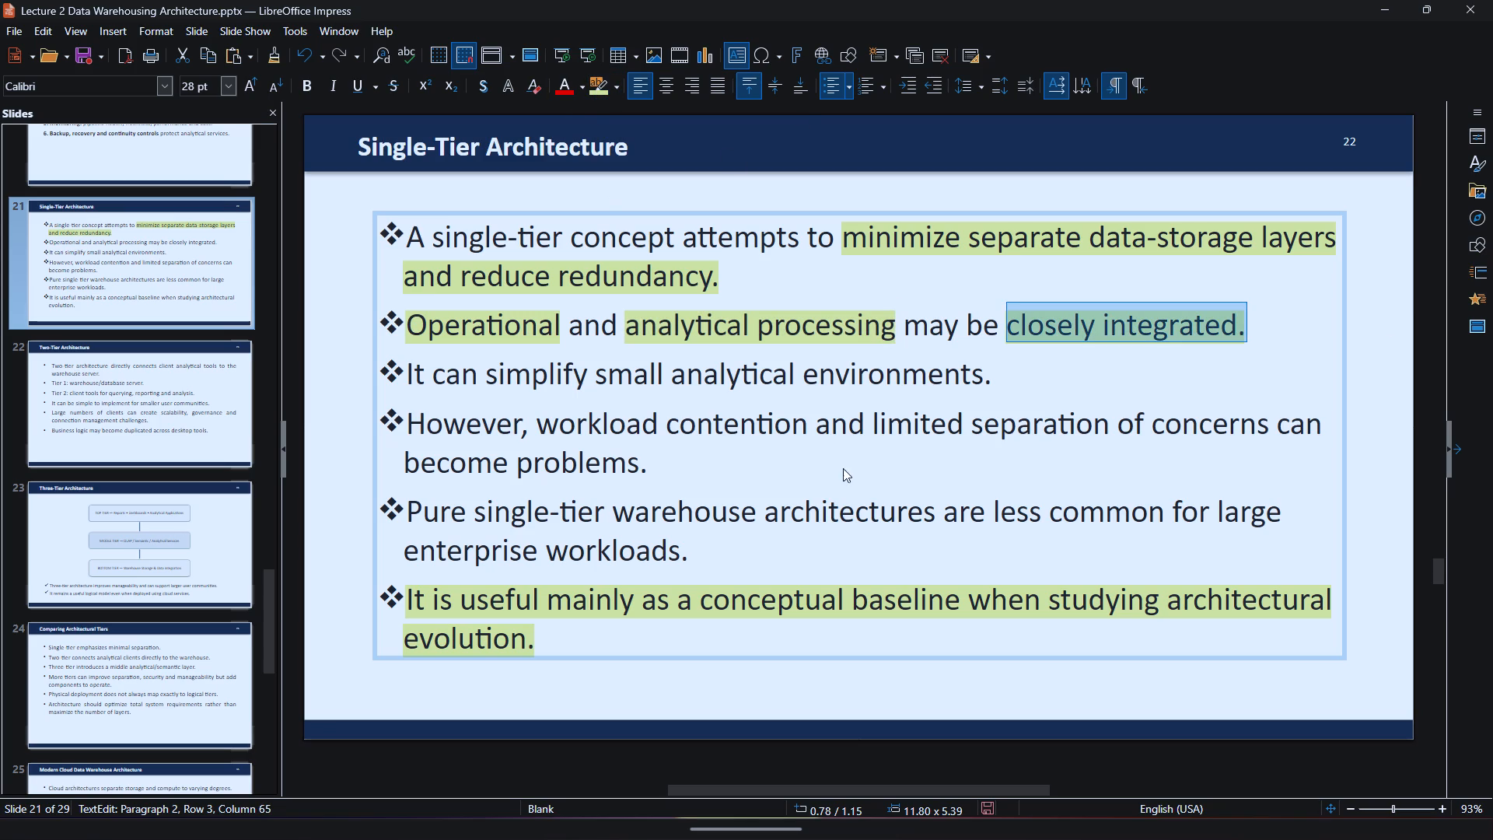
left_click(992, 360)
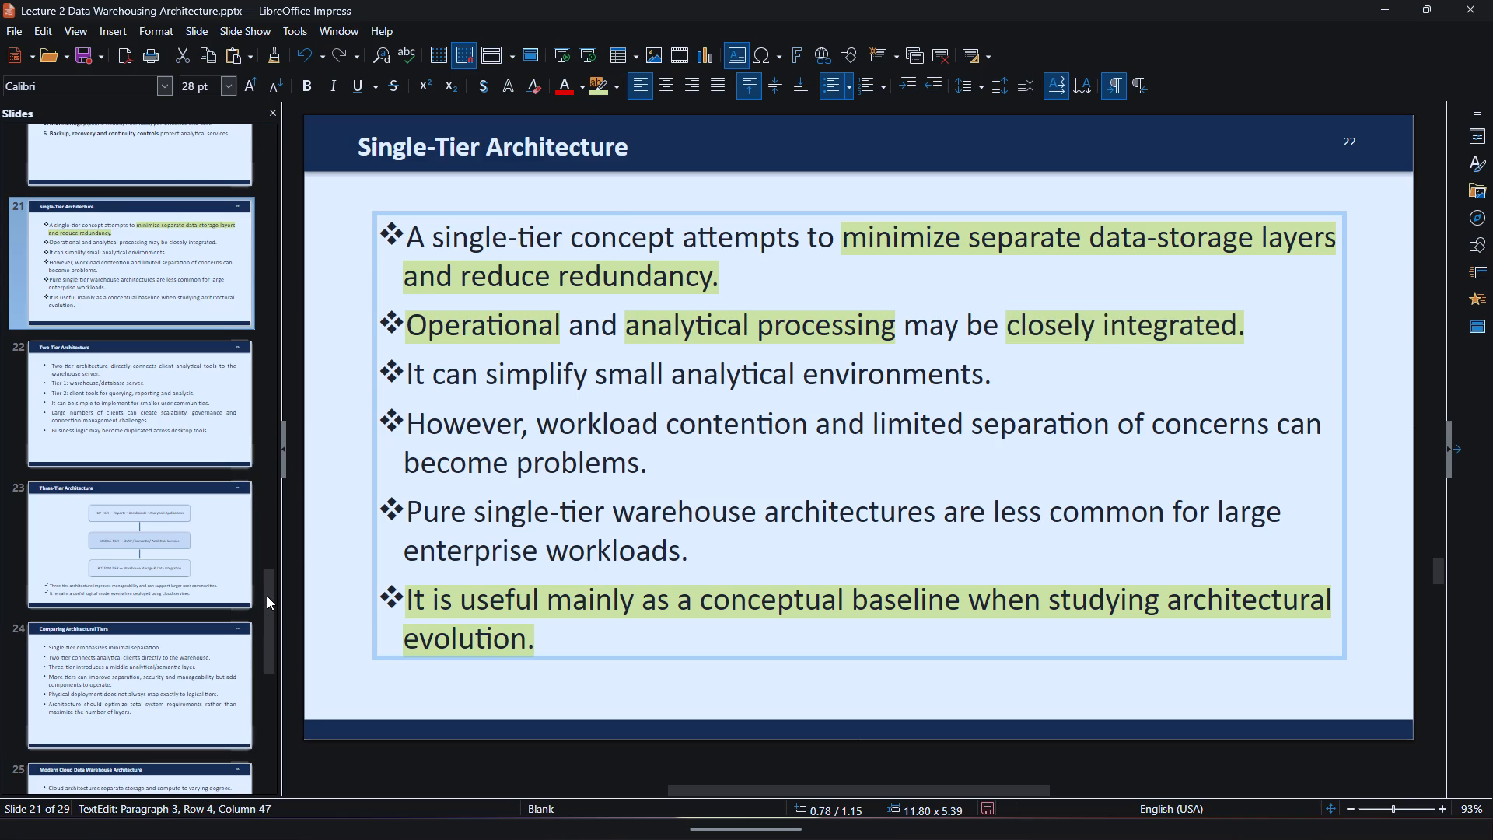
On the Two-Tier Architecture slide, highlight "connects client analytical tools to the warehouse server." in light green.
left_click(95, 359)
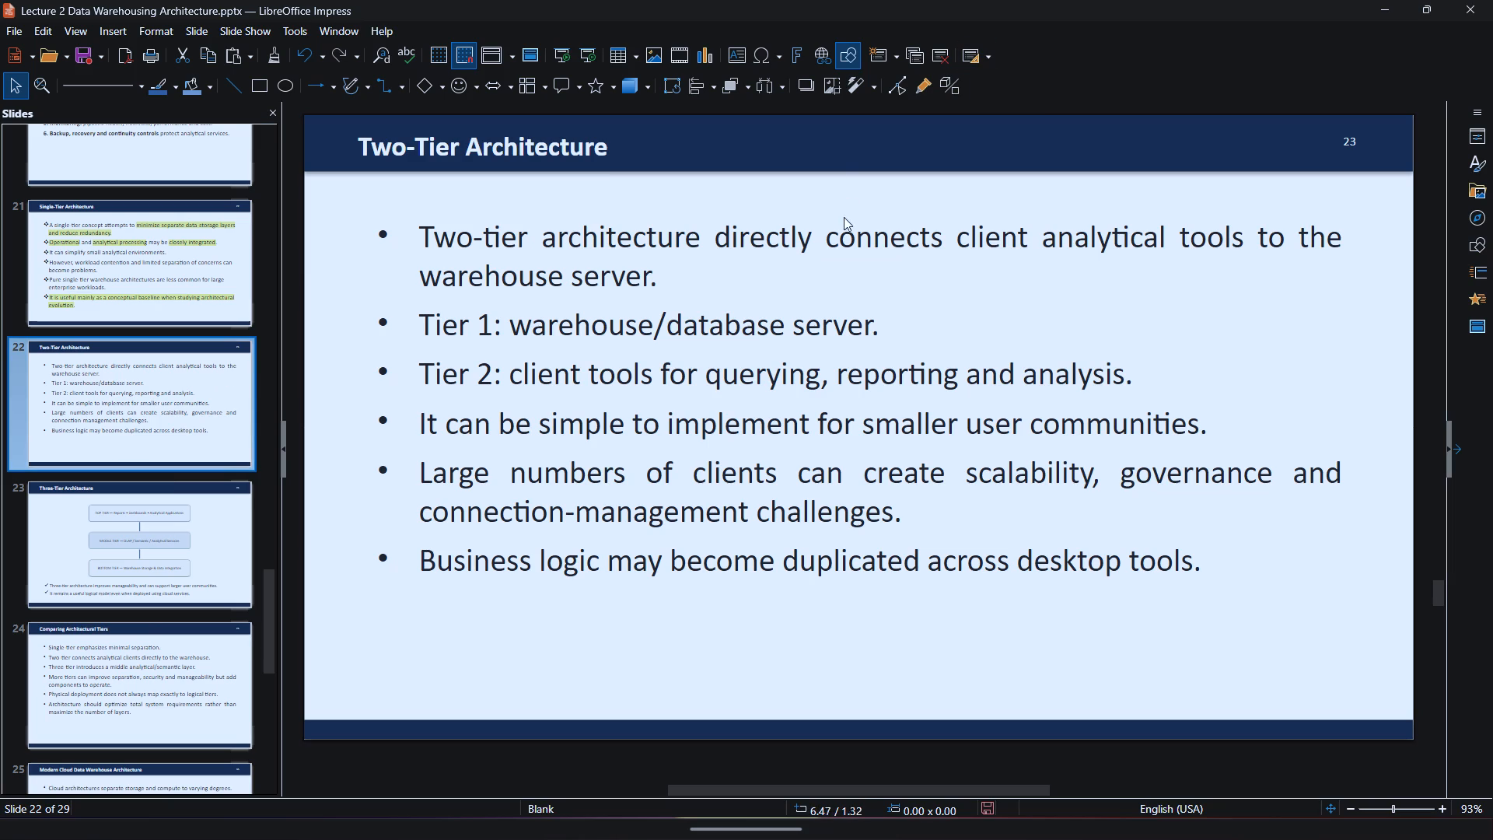
left_click_drag(828, 242, 1036, 257)
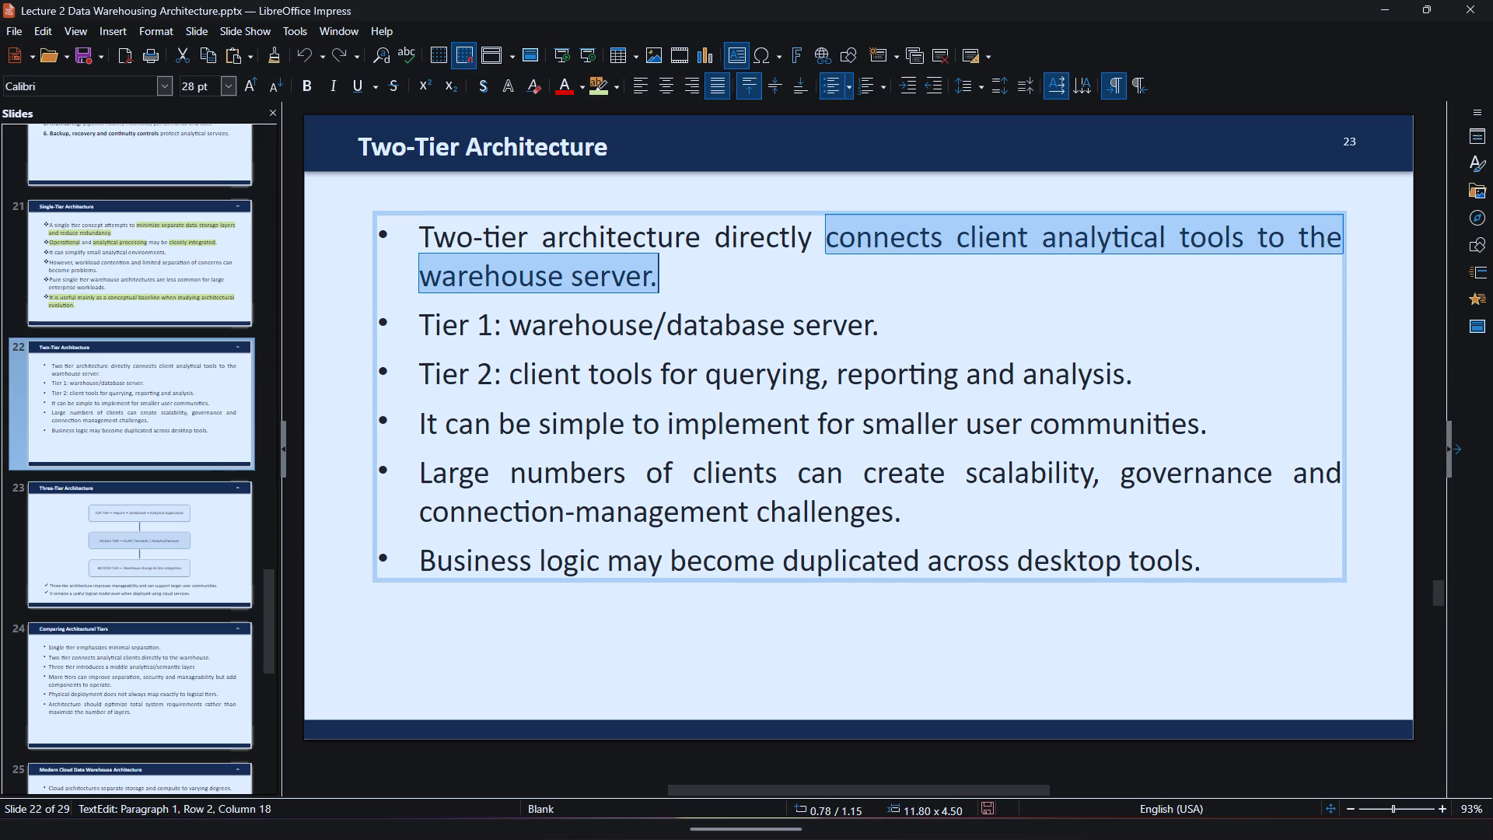
left_click(596, 84)
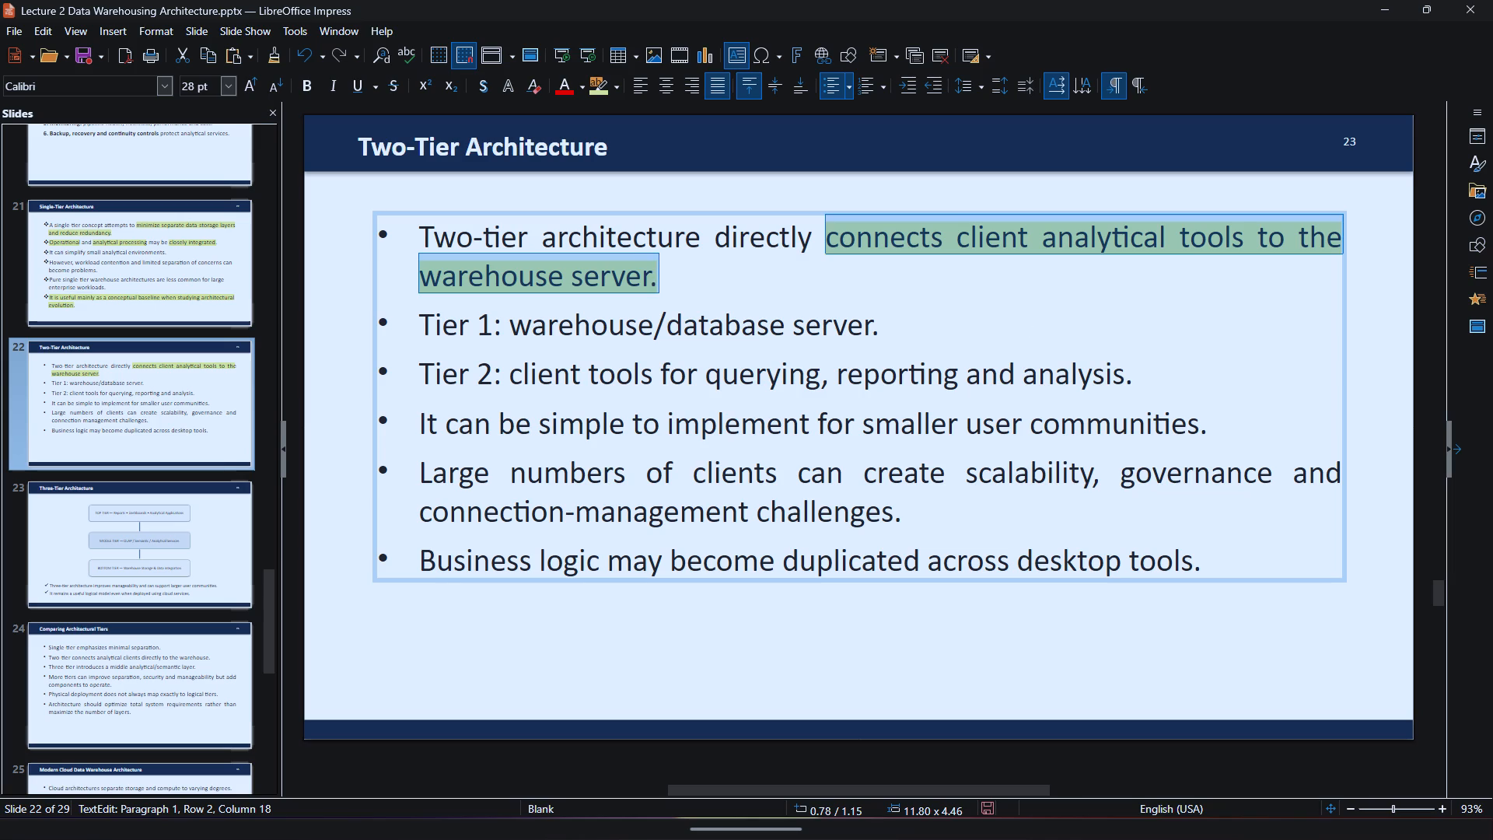
left_click(840, 340)
left_click(982, 374)
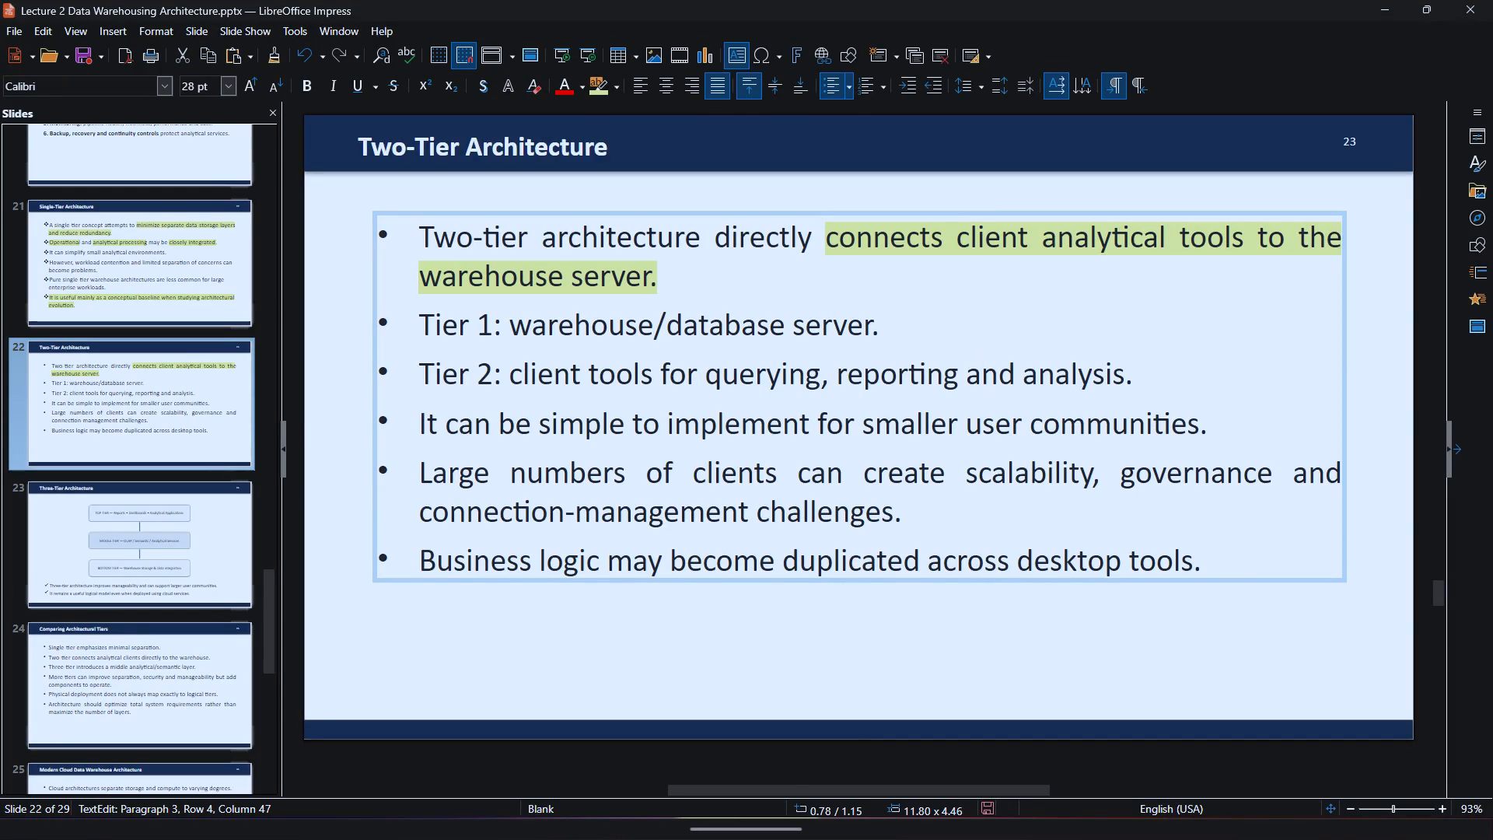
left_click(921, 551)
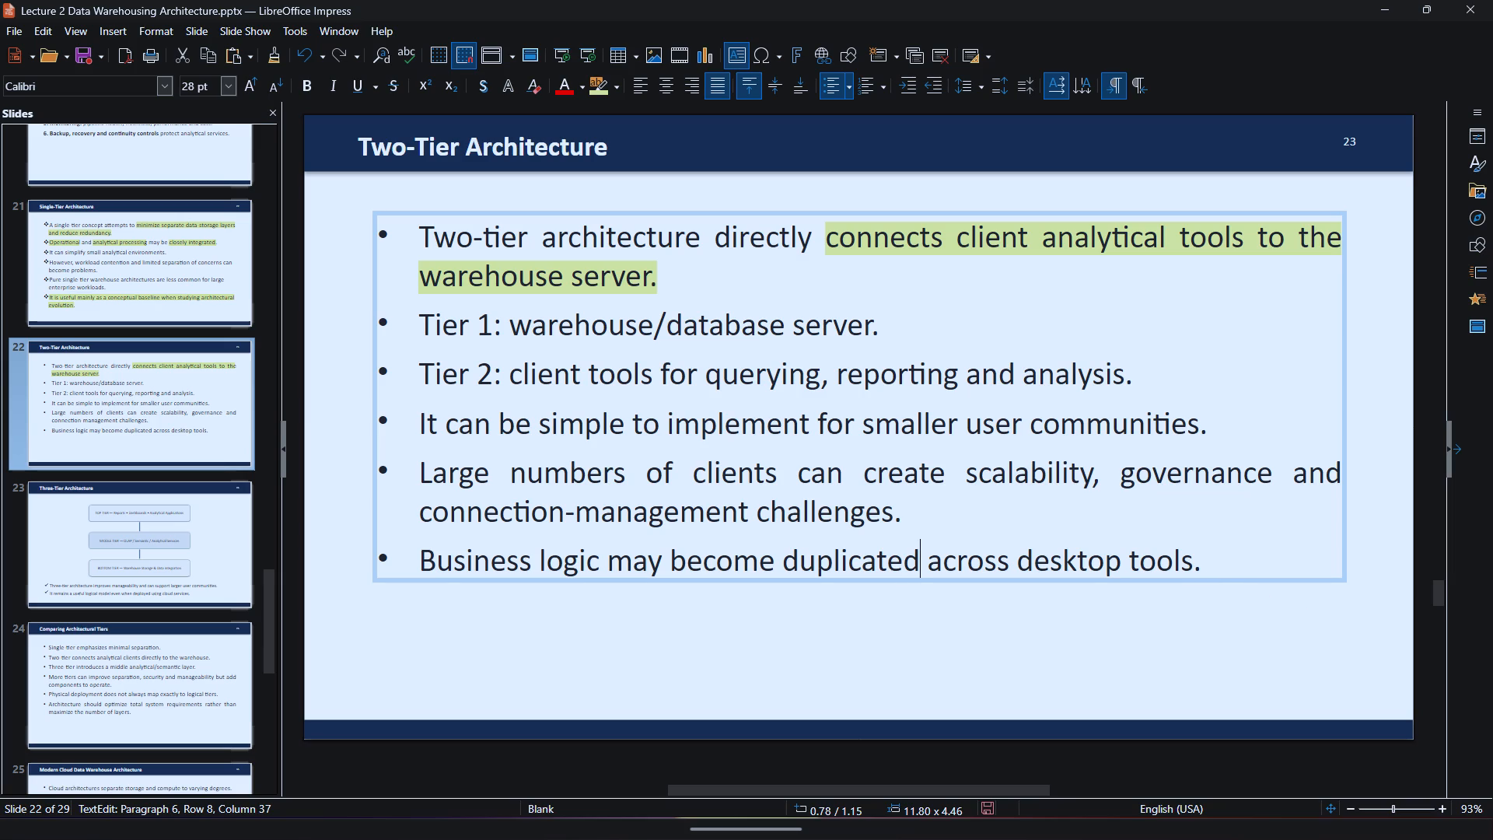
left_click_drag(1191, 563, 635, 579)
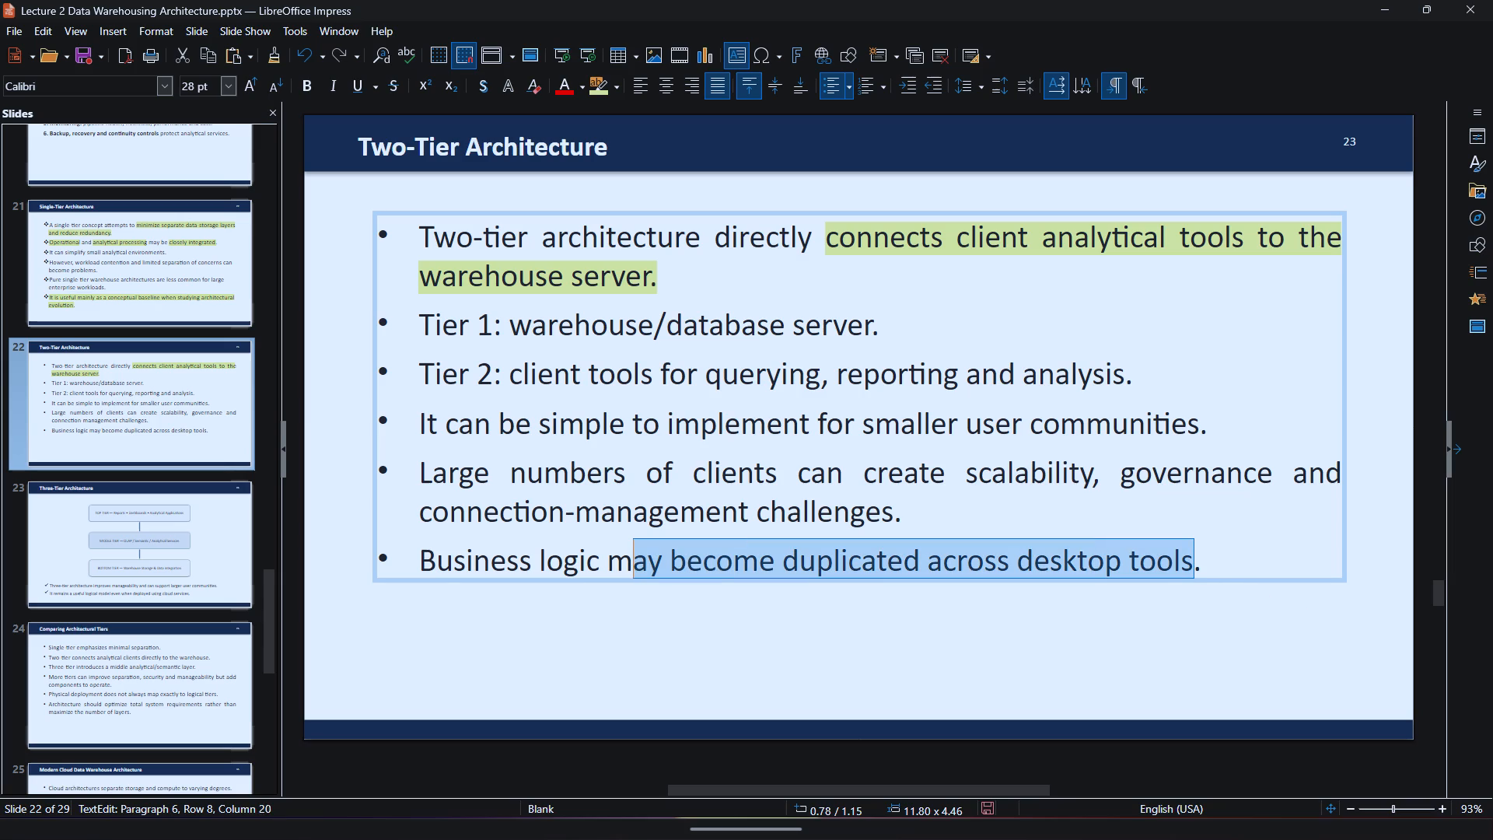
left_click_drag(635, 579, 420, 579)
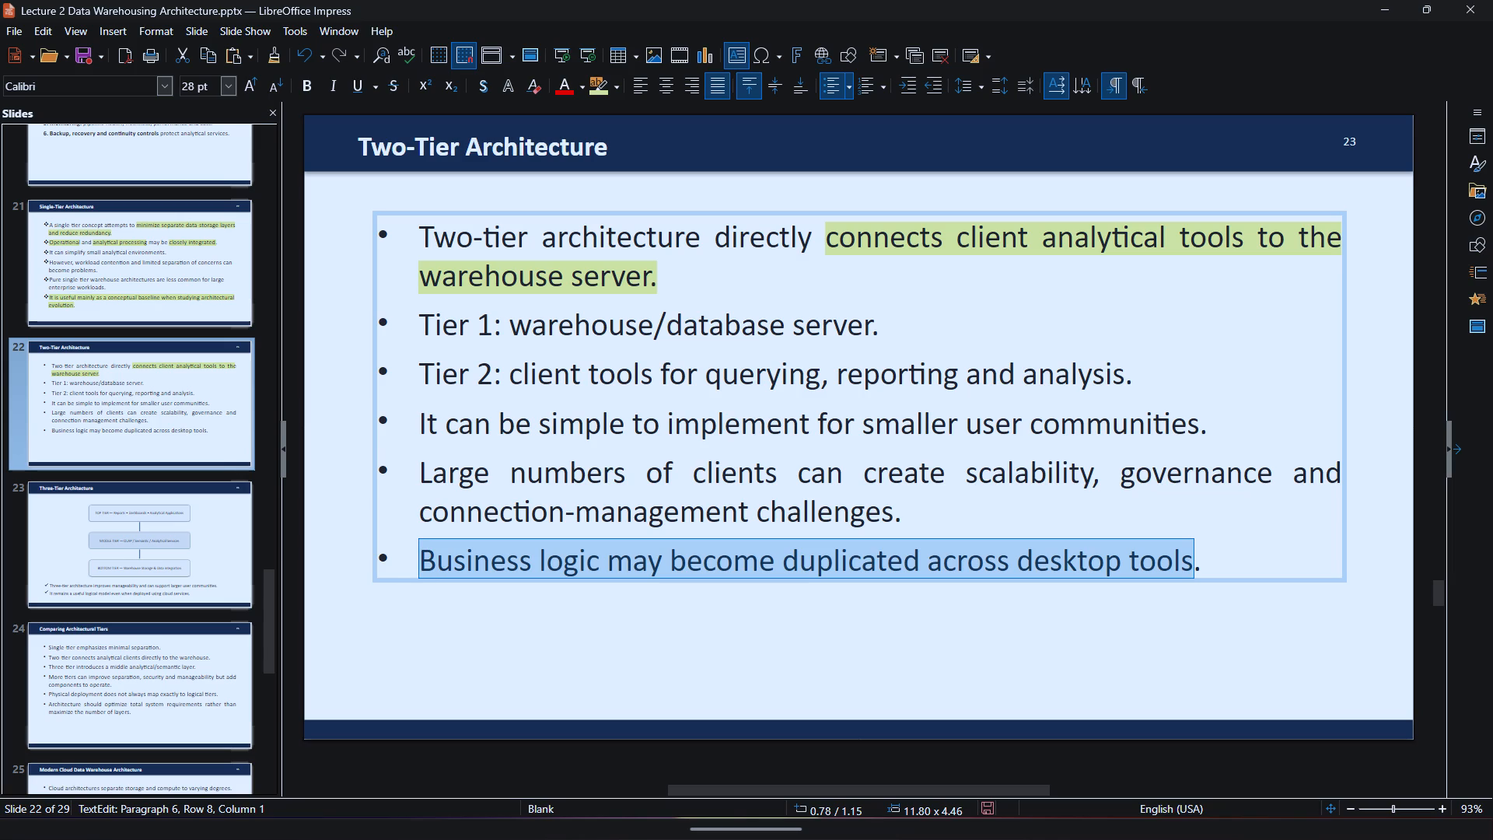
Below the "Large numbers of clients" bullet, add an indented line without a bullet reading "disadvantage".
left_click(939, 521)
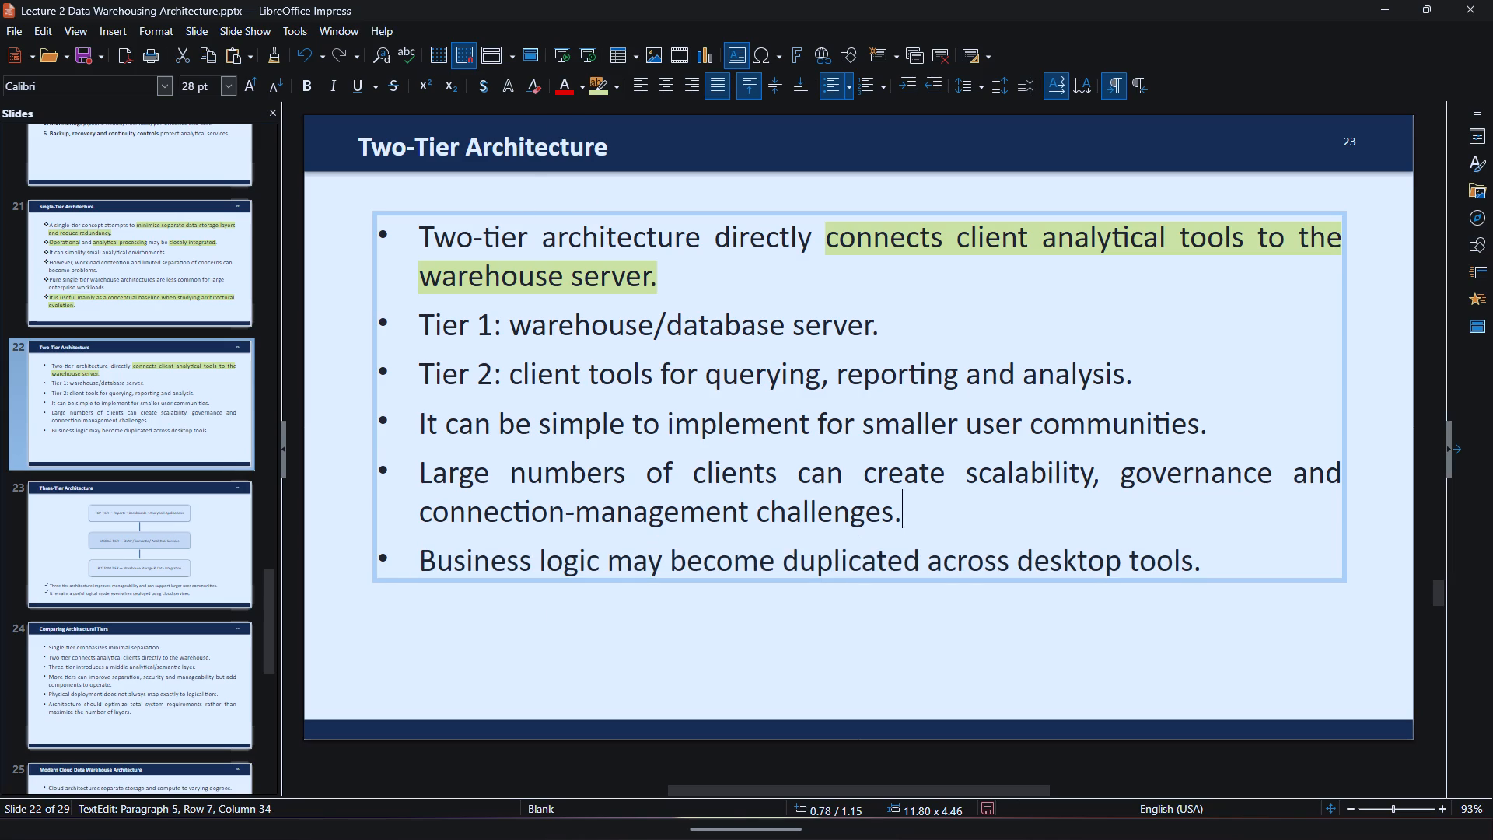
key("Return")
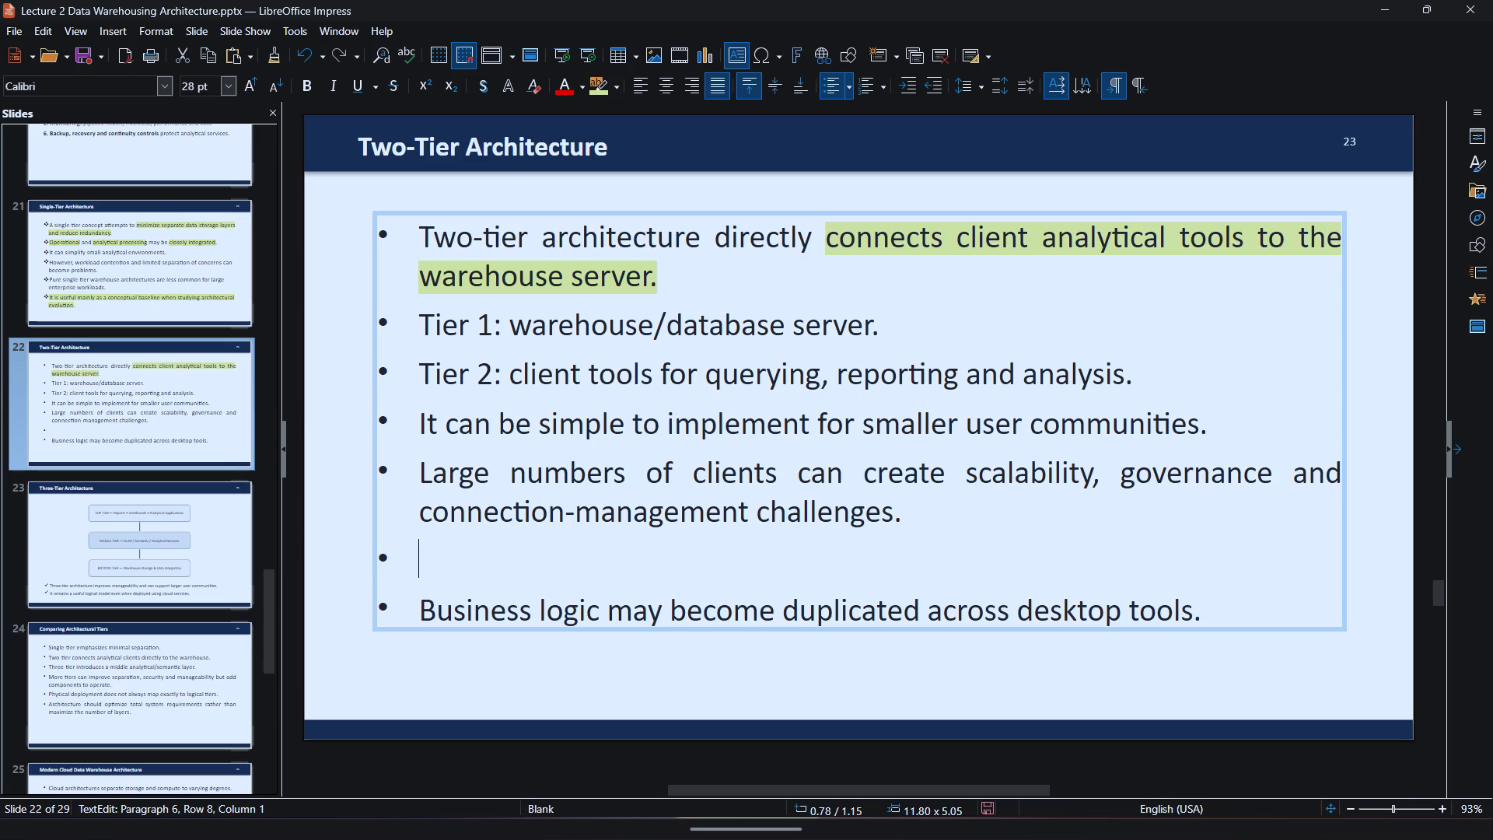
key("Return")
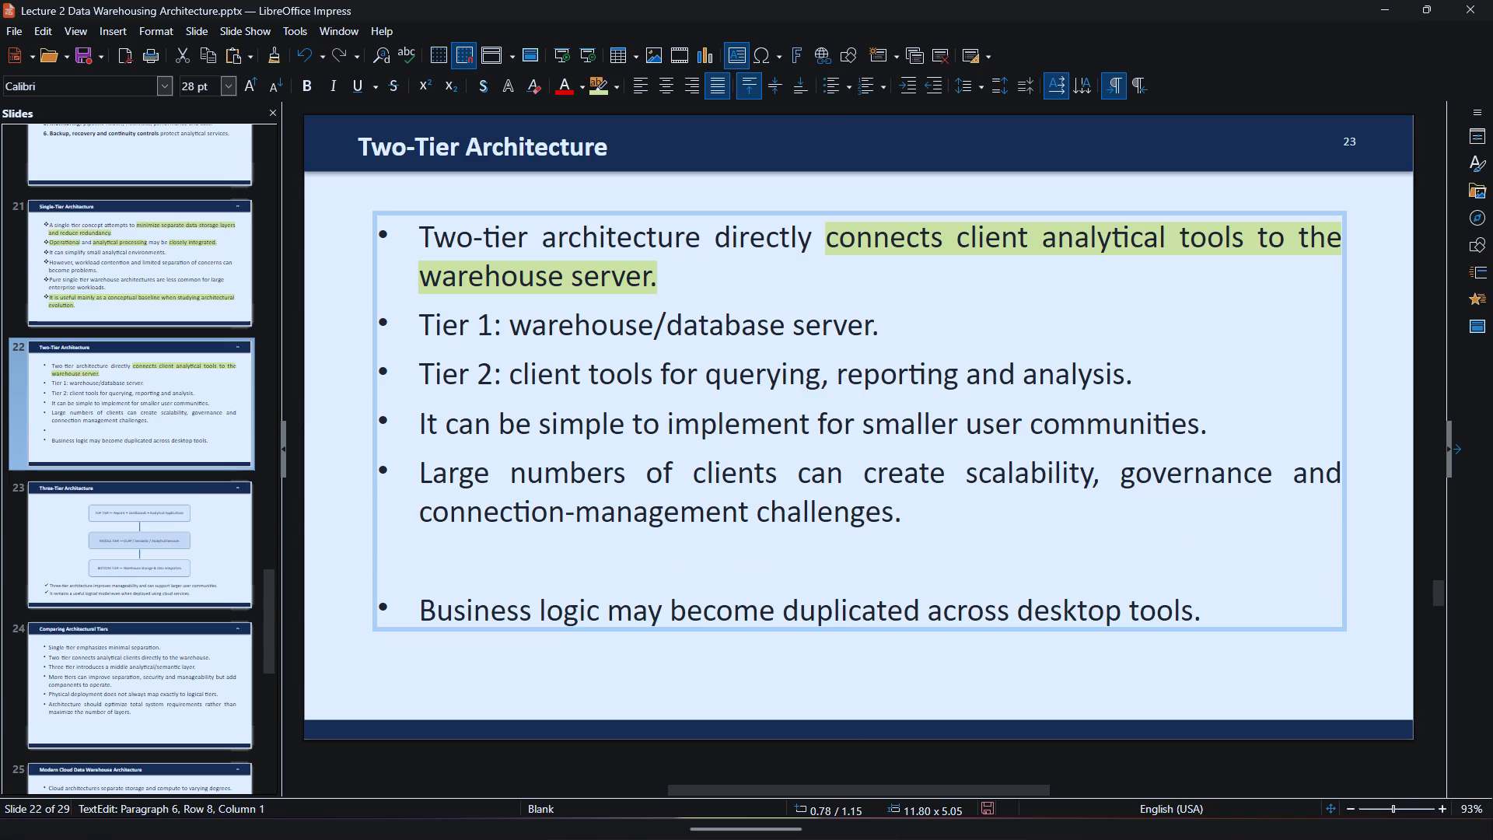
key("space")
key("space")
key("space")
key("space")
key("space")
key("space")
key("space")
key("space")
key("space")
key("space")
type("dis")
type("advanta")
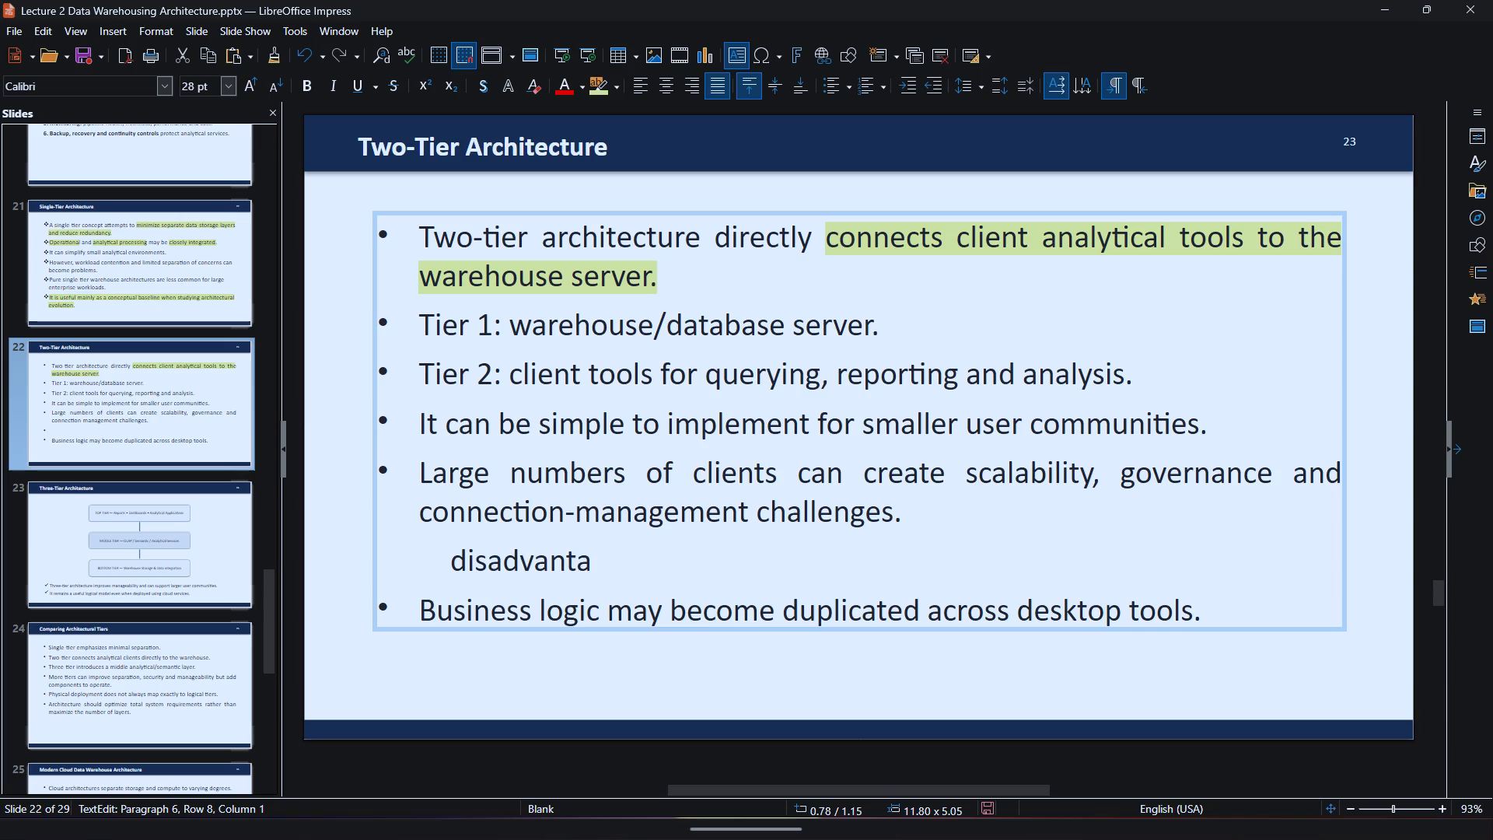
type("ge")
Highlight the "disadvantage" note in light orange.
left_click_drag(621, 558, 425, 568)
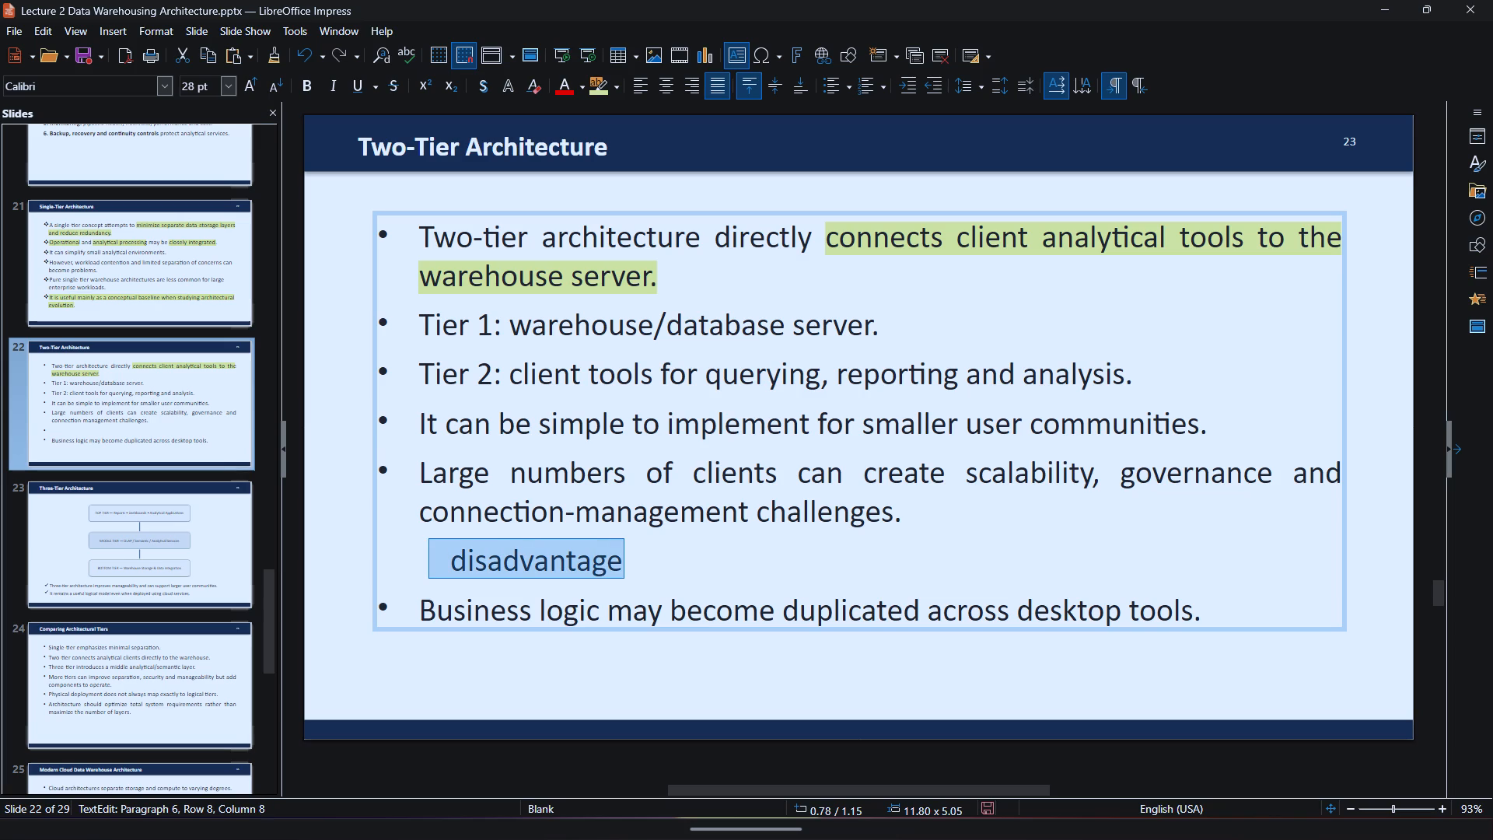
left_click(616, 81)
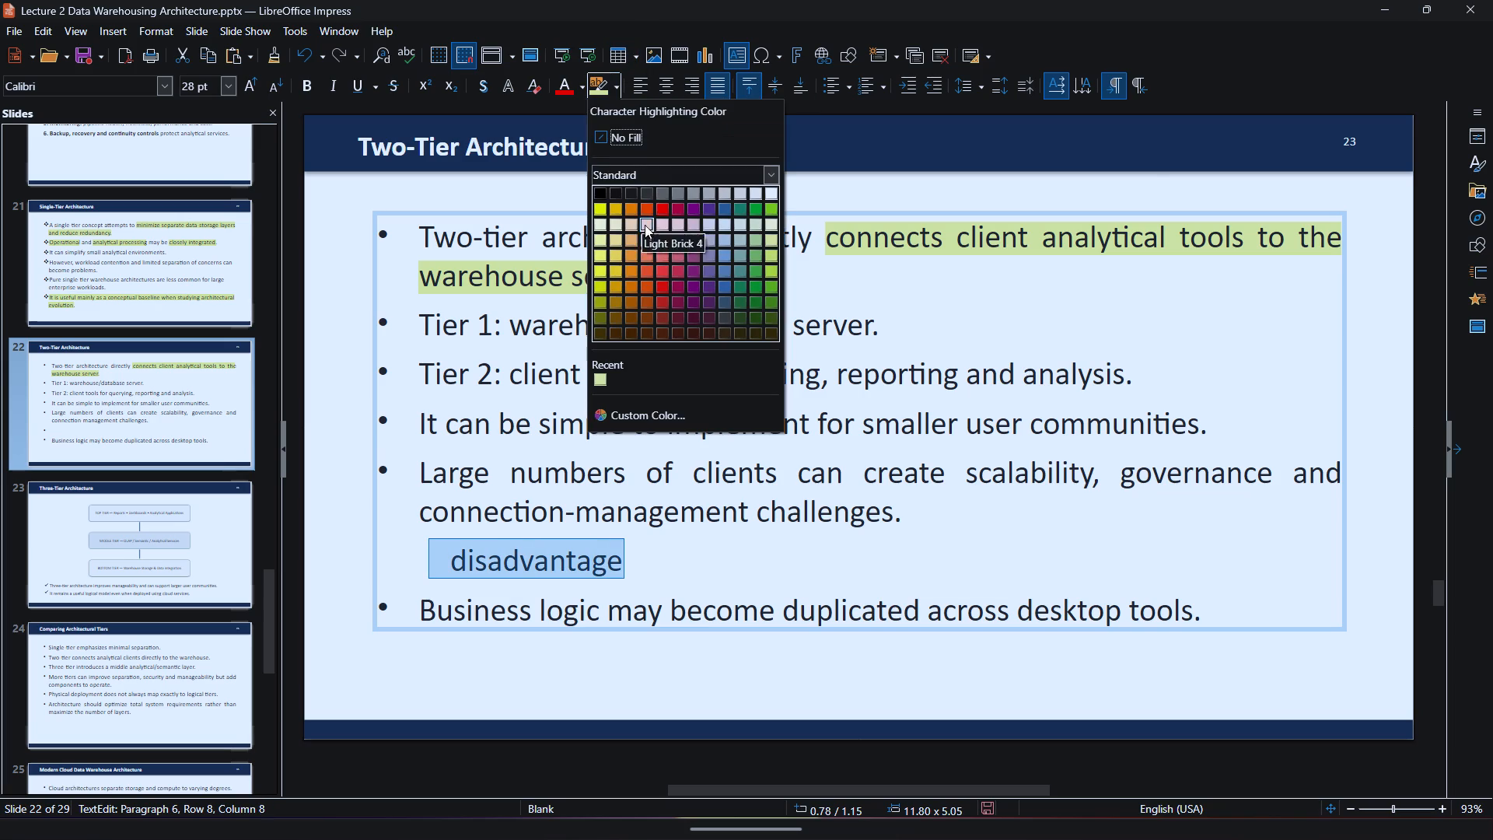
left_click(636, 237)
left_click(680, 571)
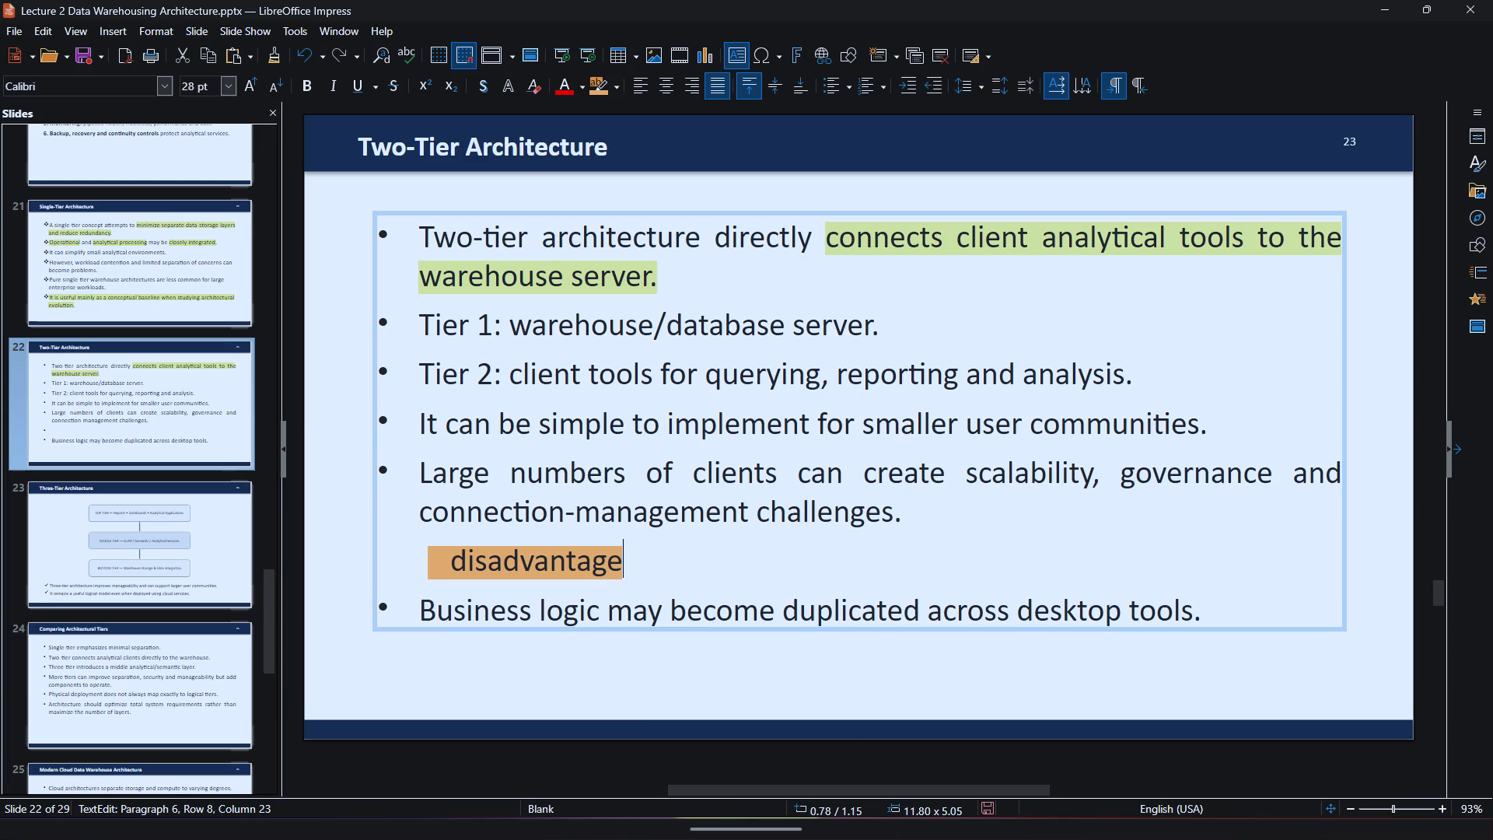
In the fourth bullet, highlight "simple to implement for smaller user communities" in light green.
left_click_drag(540, 418, 795, 410)
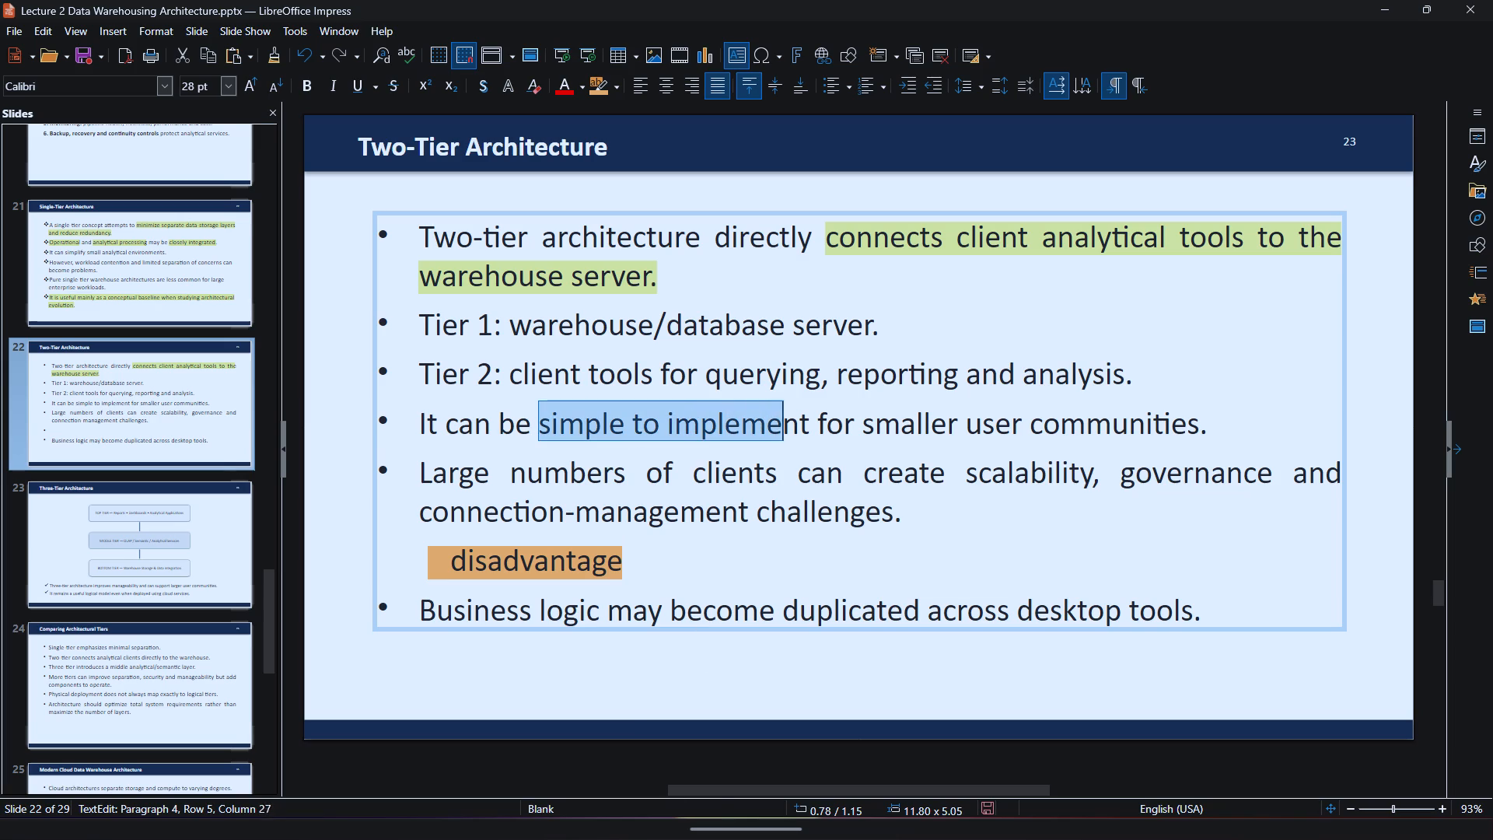
left_click_drag(795, 410, 1200, 406)
left_click(617, 96)
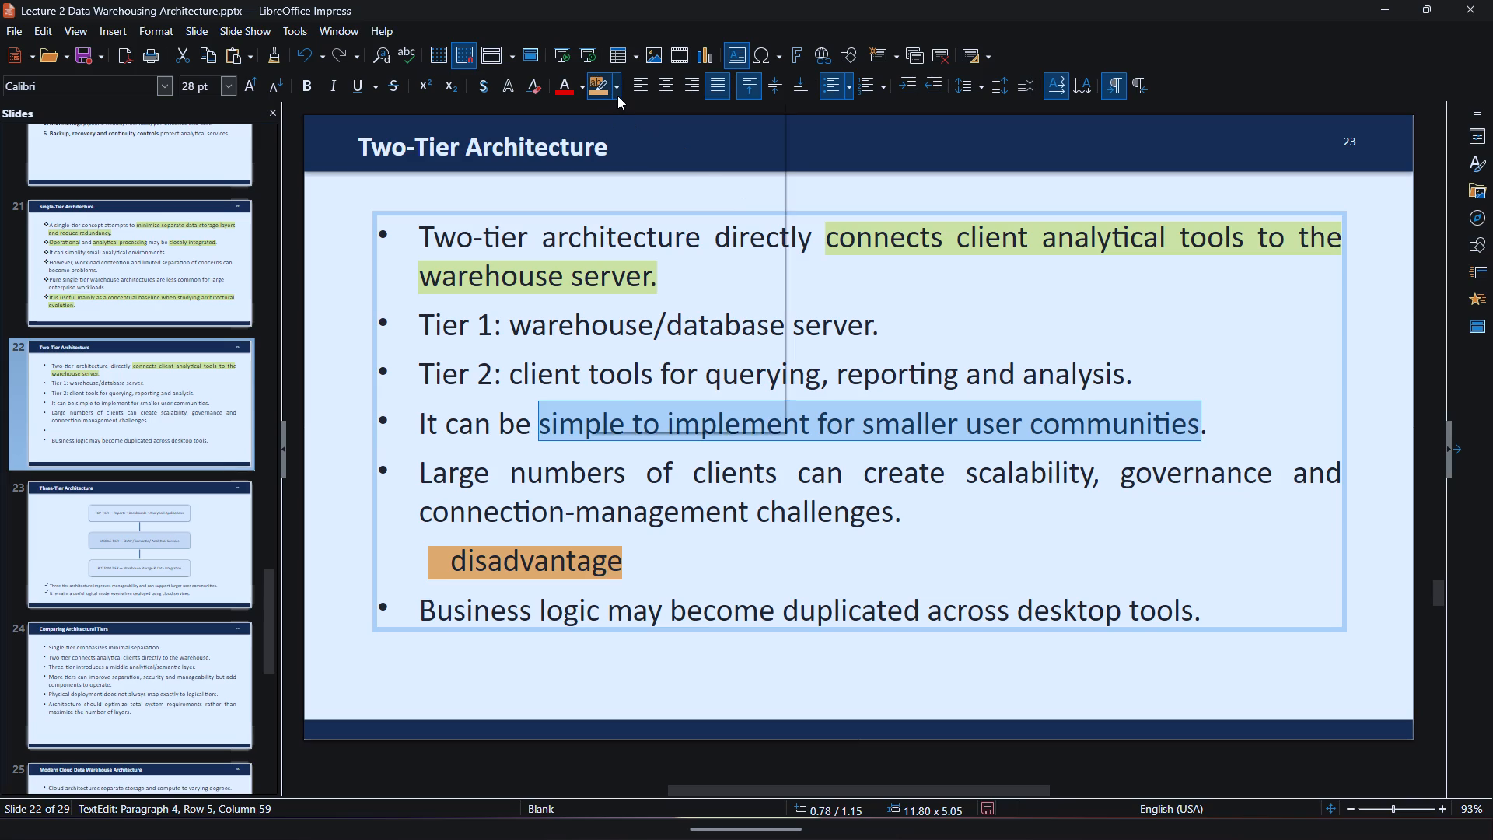
left_click(775, 234)
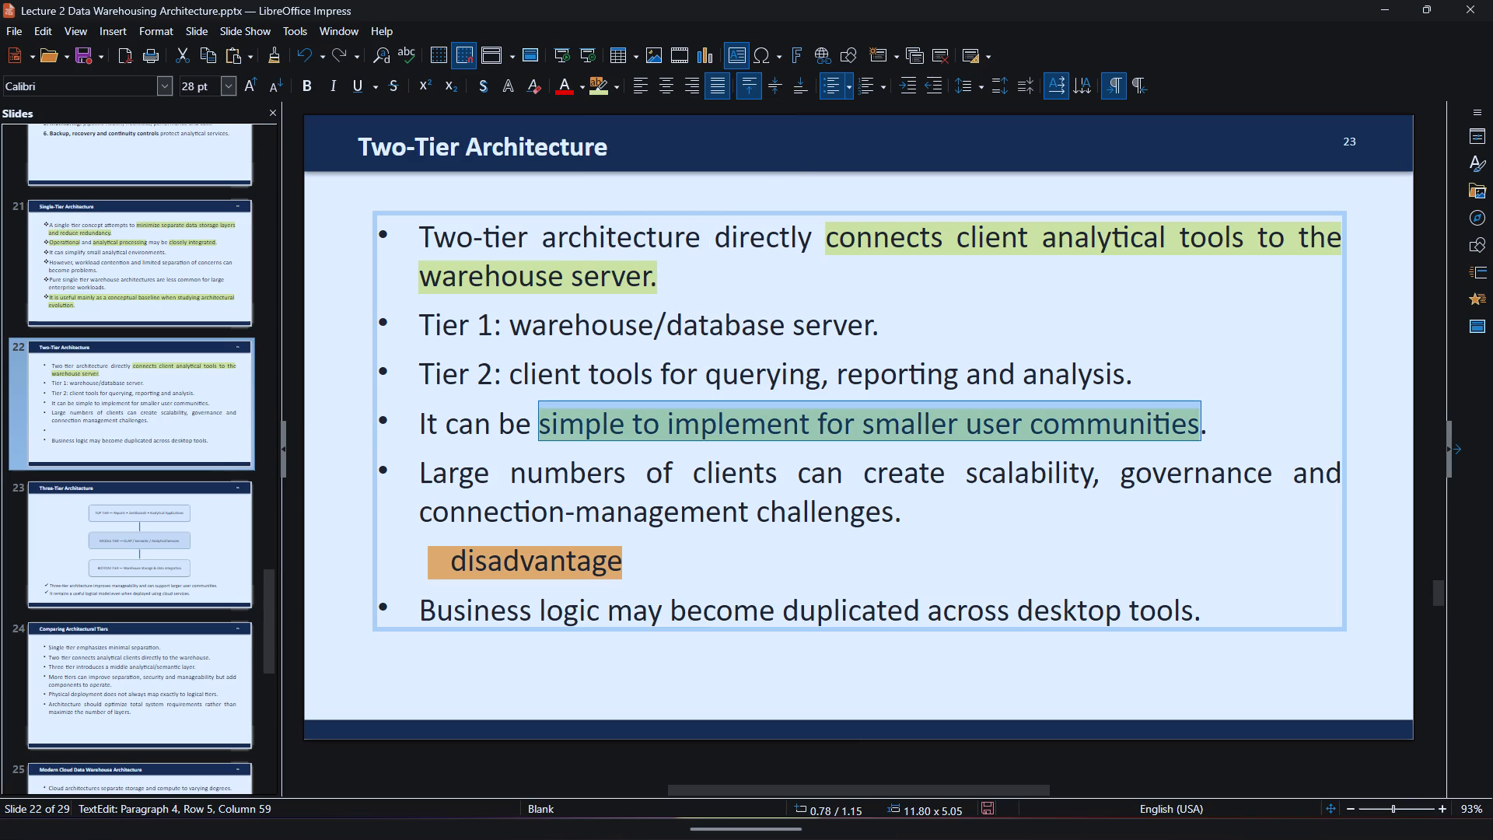
left_click(772, 480)
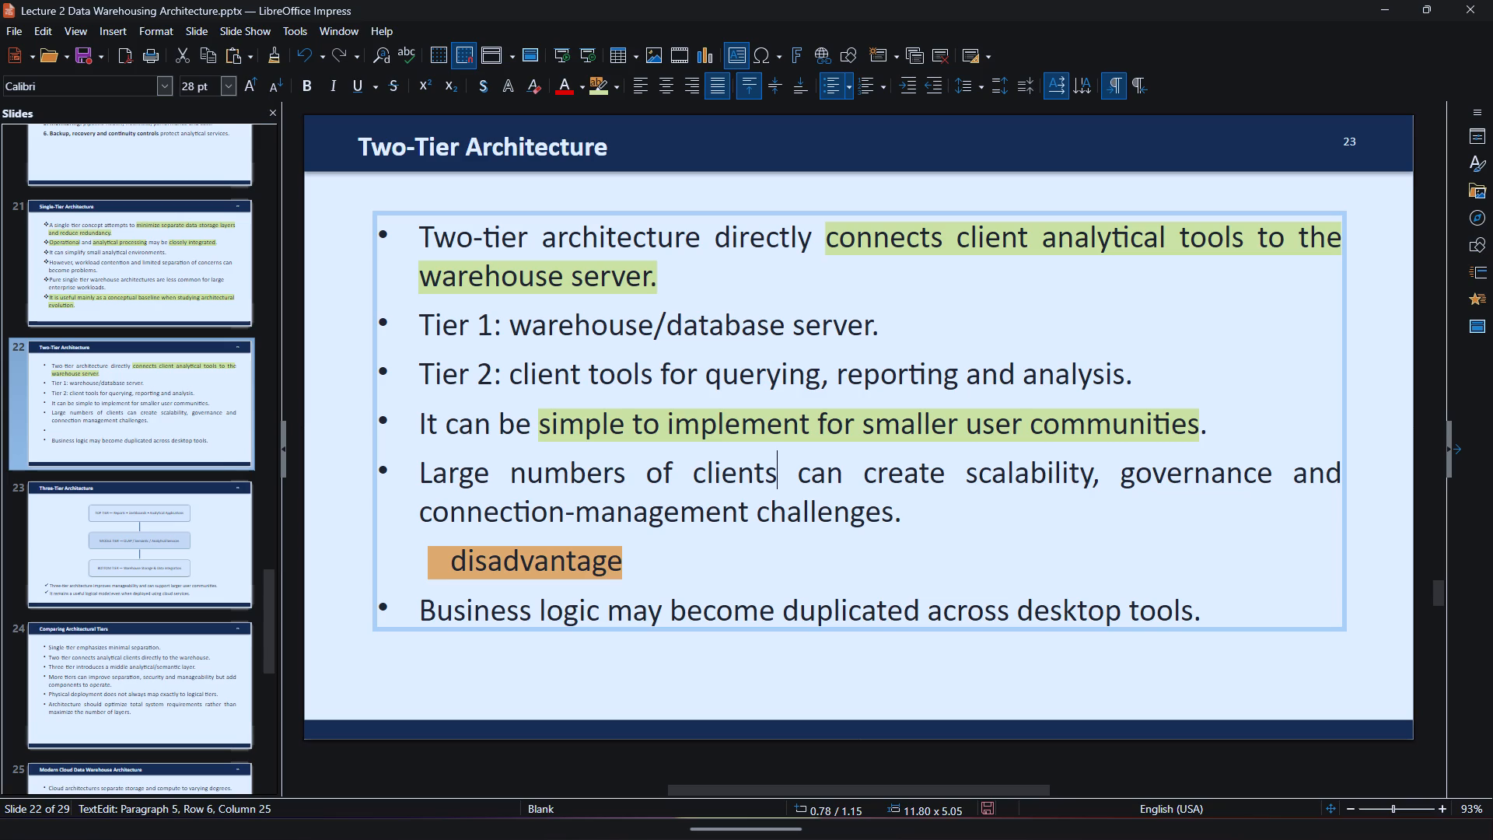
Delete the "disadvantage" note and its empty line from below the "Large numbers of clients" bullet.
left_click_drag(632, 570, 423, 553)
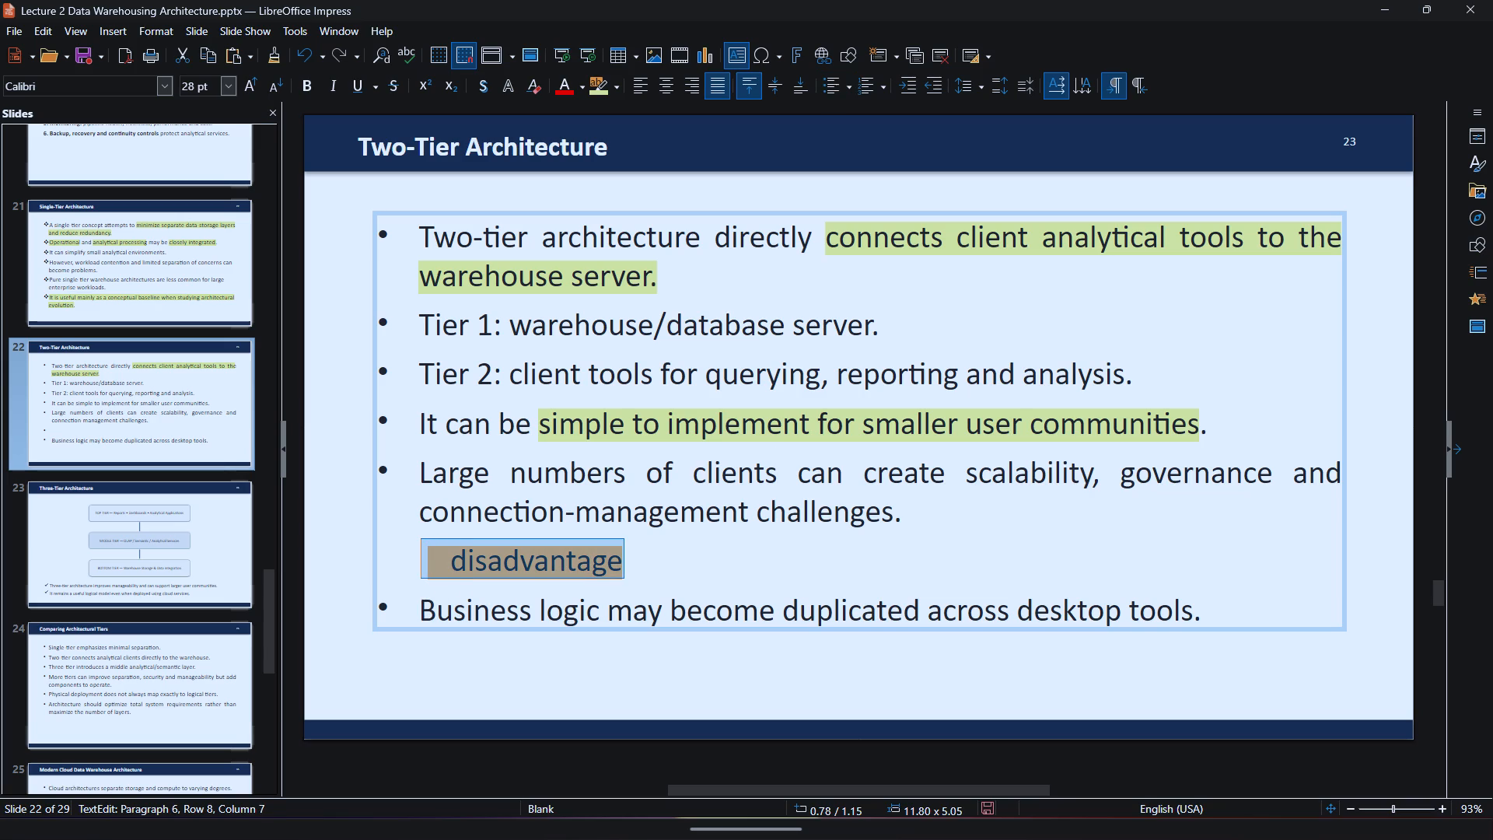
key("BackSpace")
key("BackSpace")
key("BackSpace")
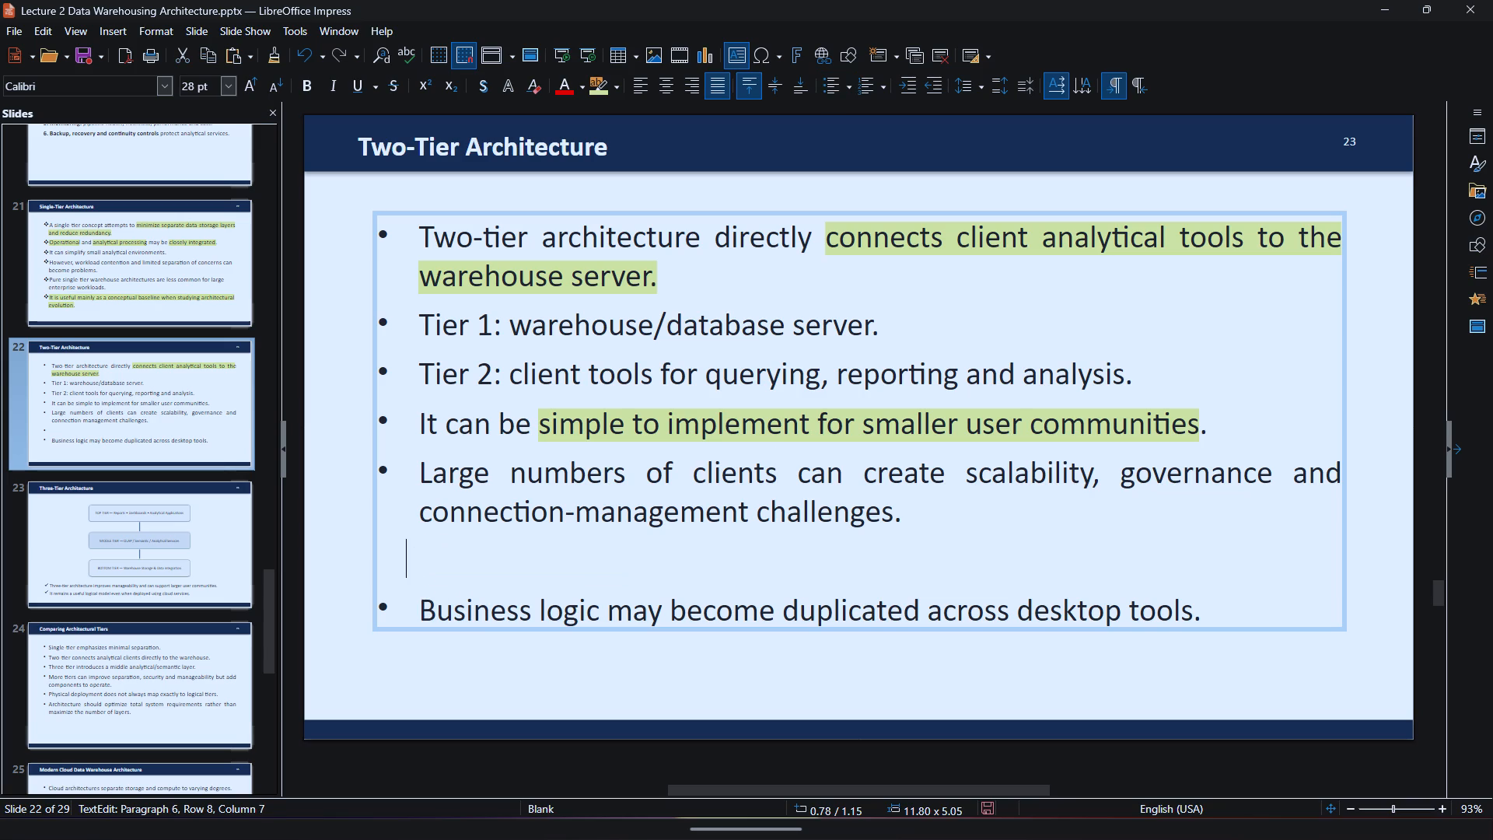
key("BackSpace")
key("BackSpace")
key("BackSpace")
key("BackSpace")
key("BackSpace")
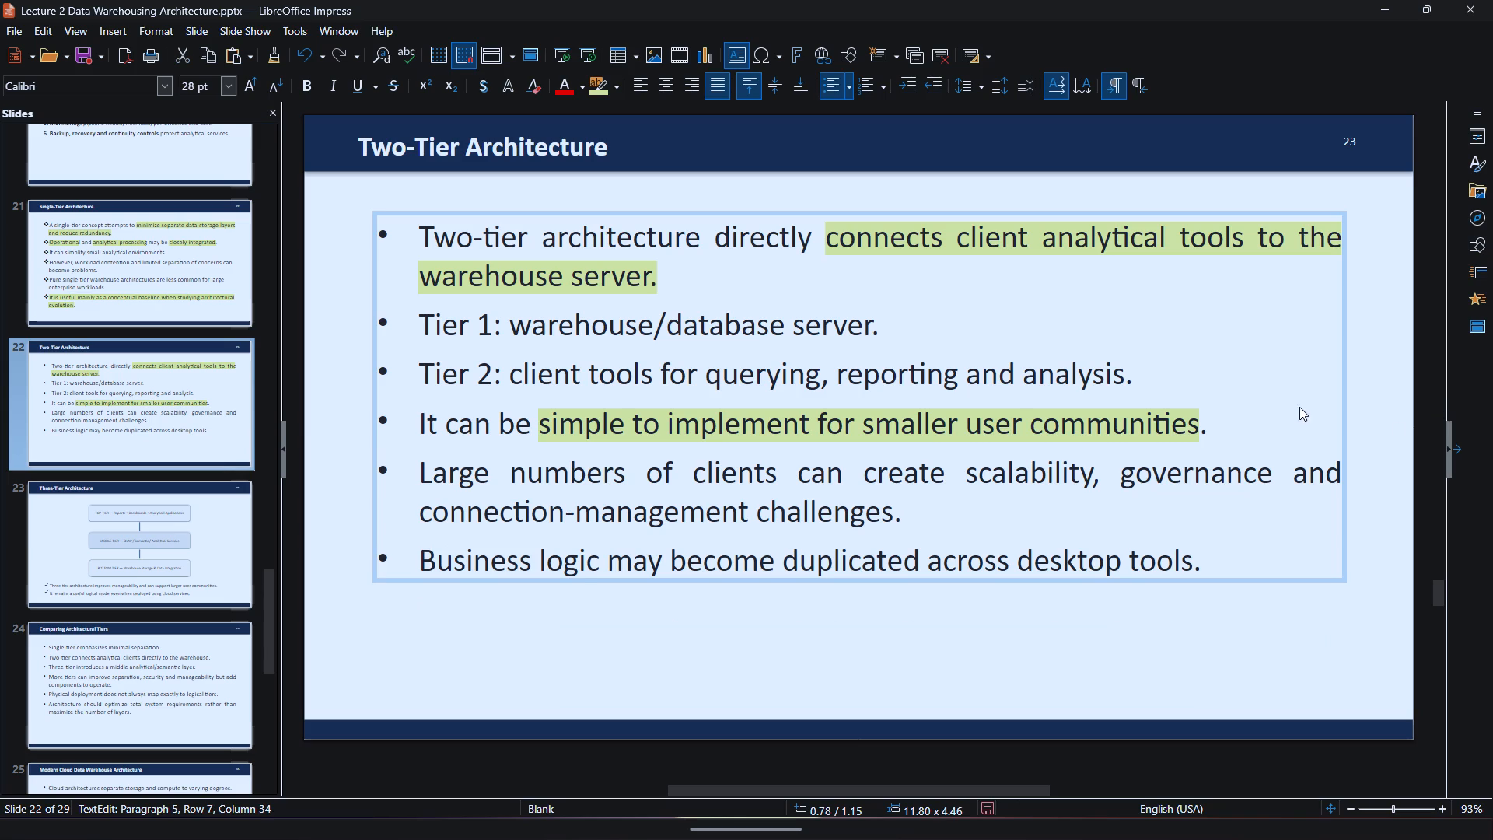
Below the "It can be simple to implement" bullet, add an indented line without a bullet reading "disadvantage".
left_click(1218, 422)
key("Return")
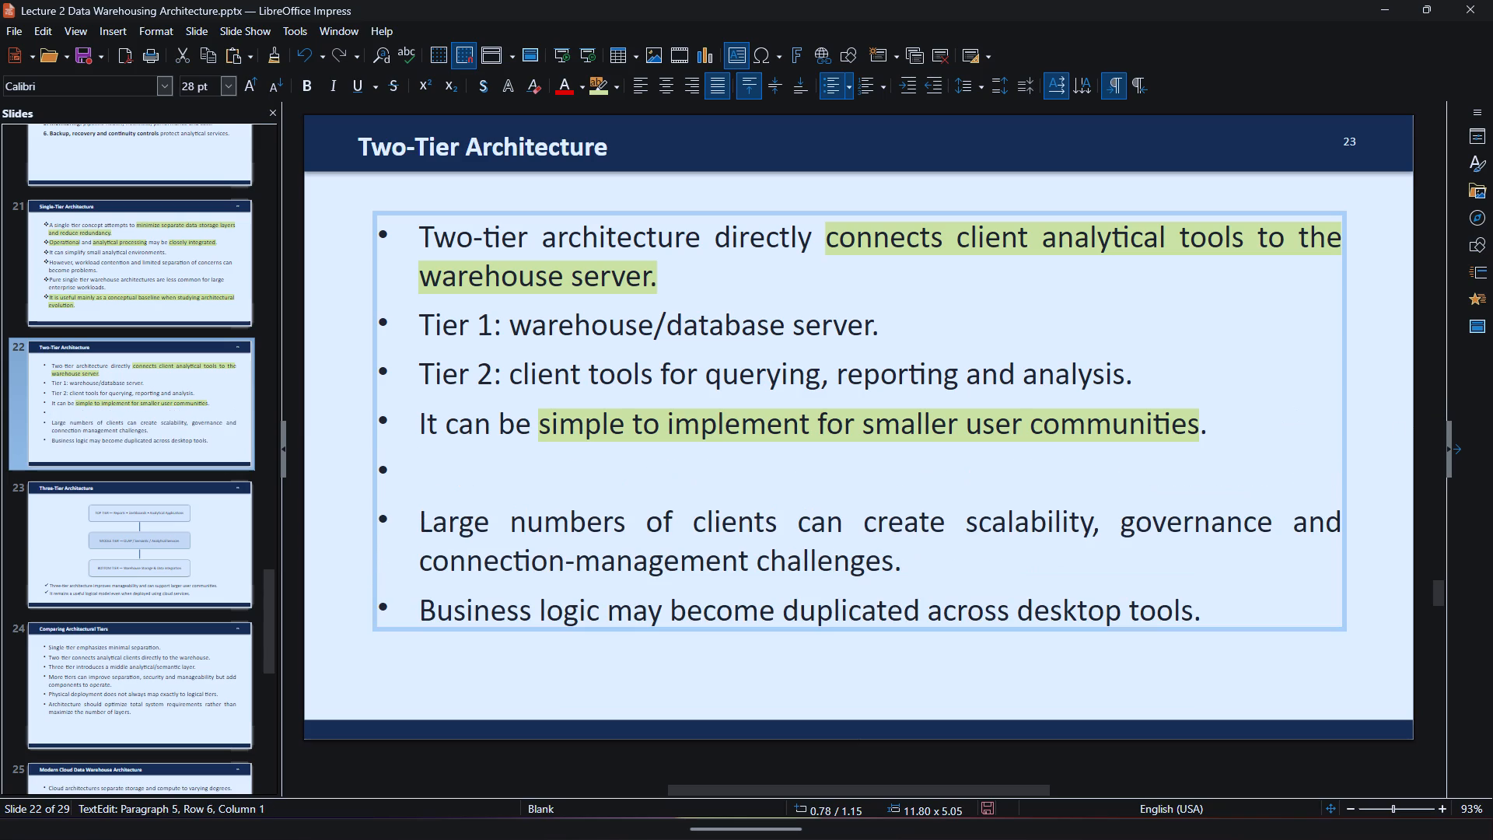
key("BackSpace")
key("space")
key("space")
key("space")
key("space")
key("space")
key("space")
key("space")
type("dis")
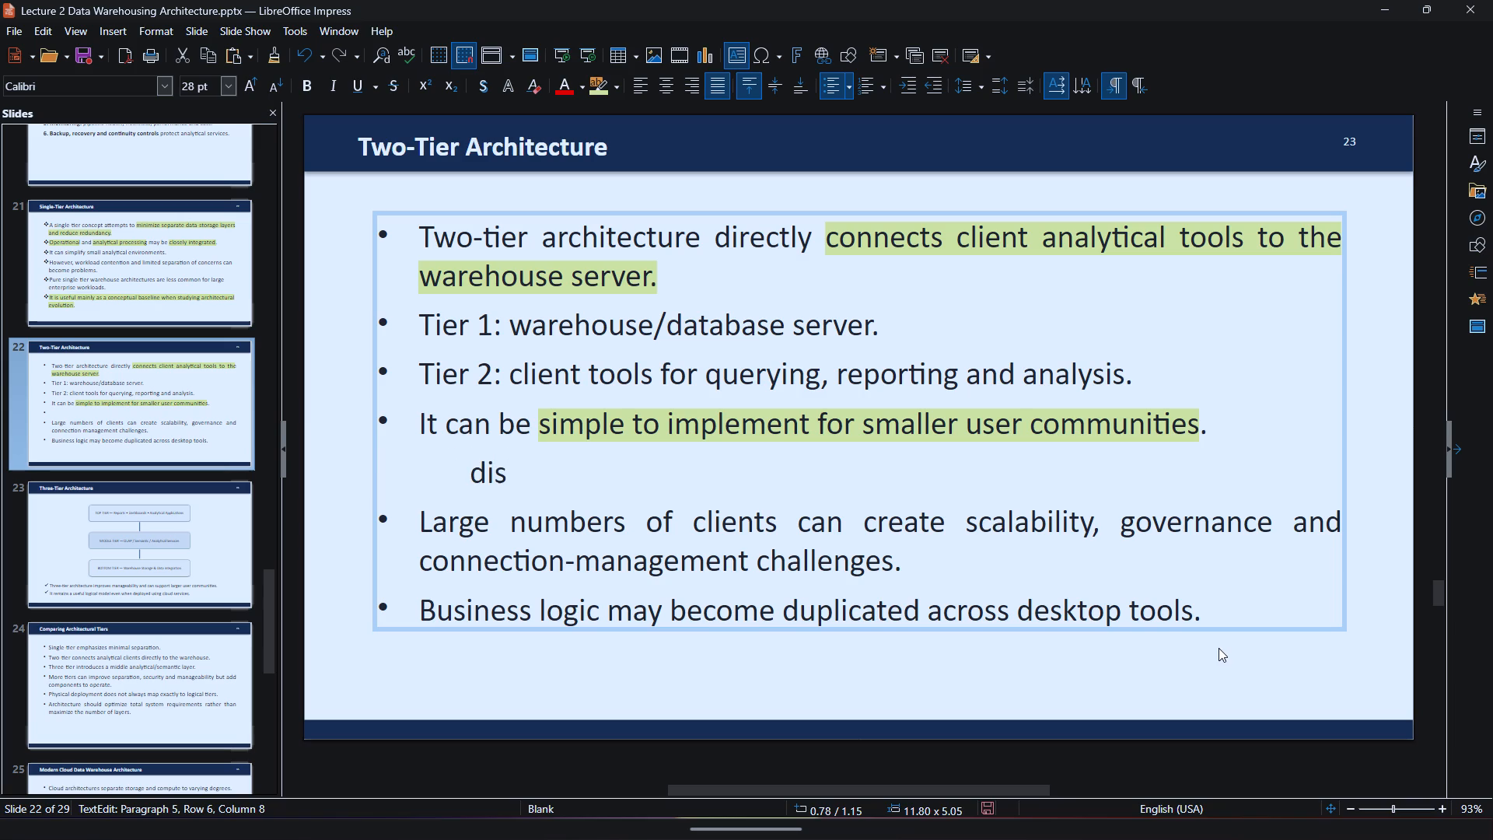
type("ad")
type("vanta")
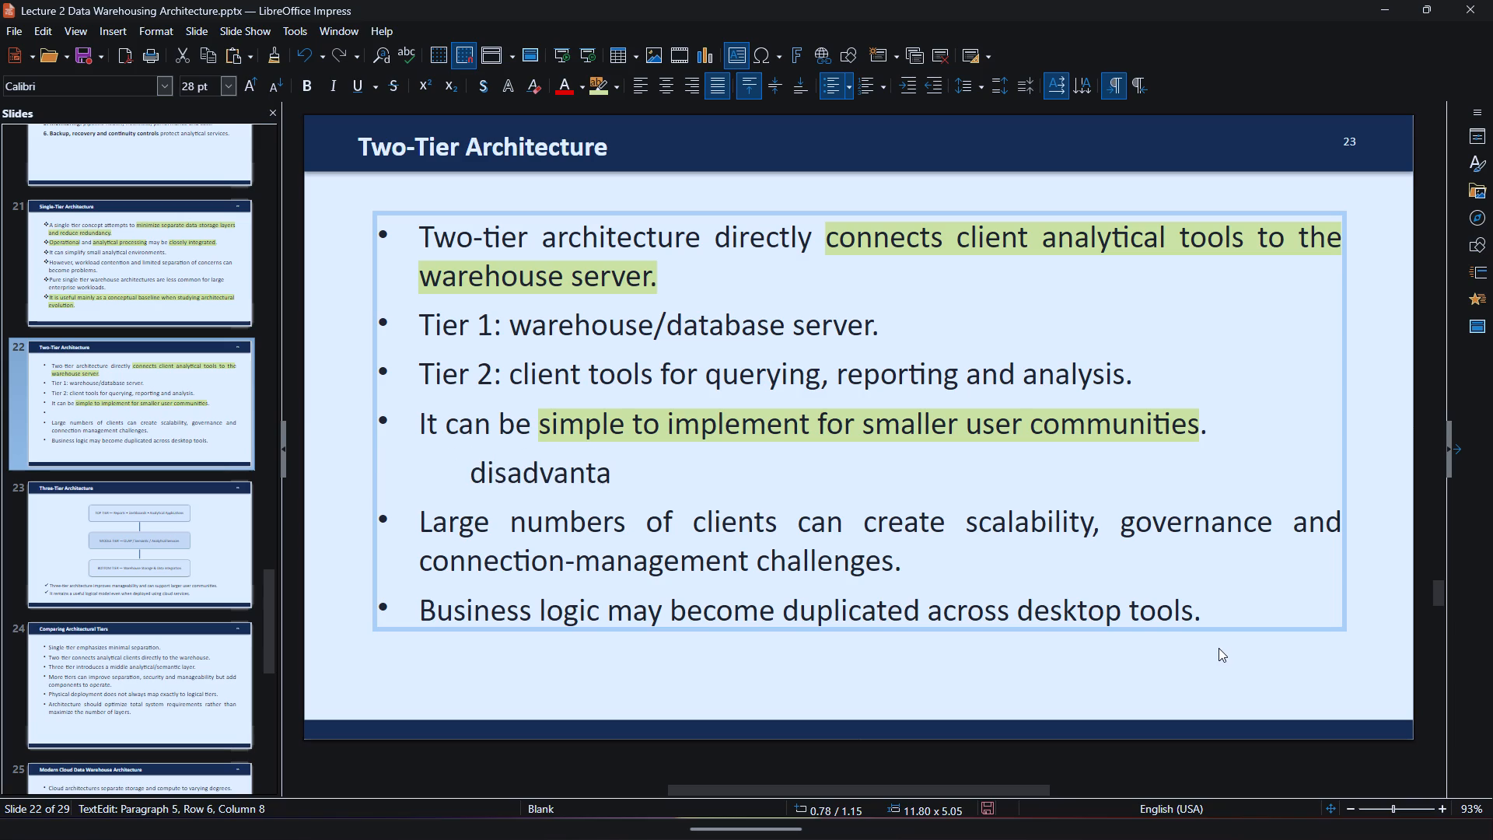
type("ge")
Highlight the word "disadvantage" in light orange, leaving its leading indent plain.
left_click_drag(659, 478, 641, 479)
left_click_drag(641, 479, 475, 484)
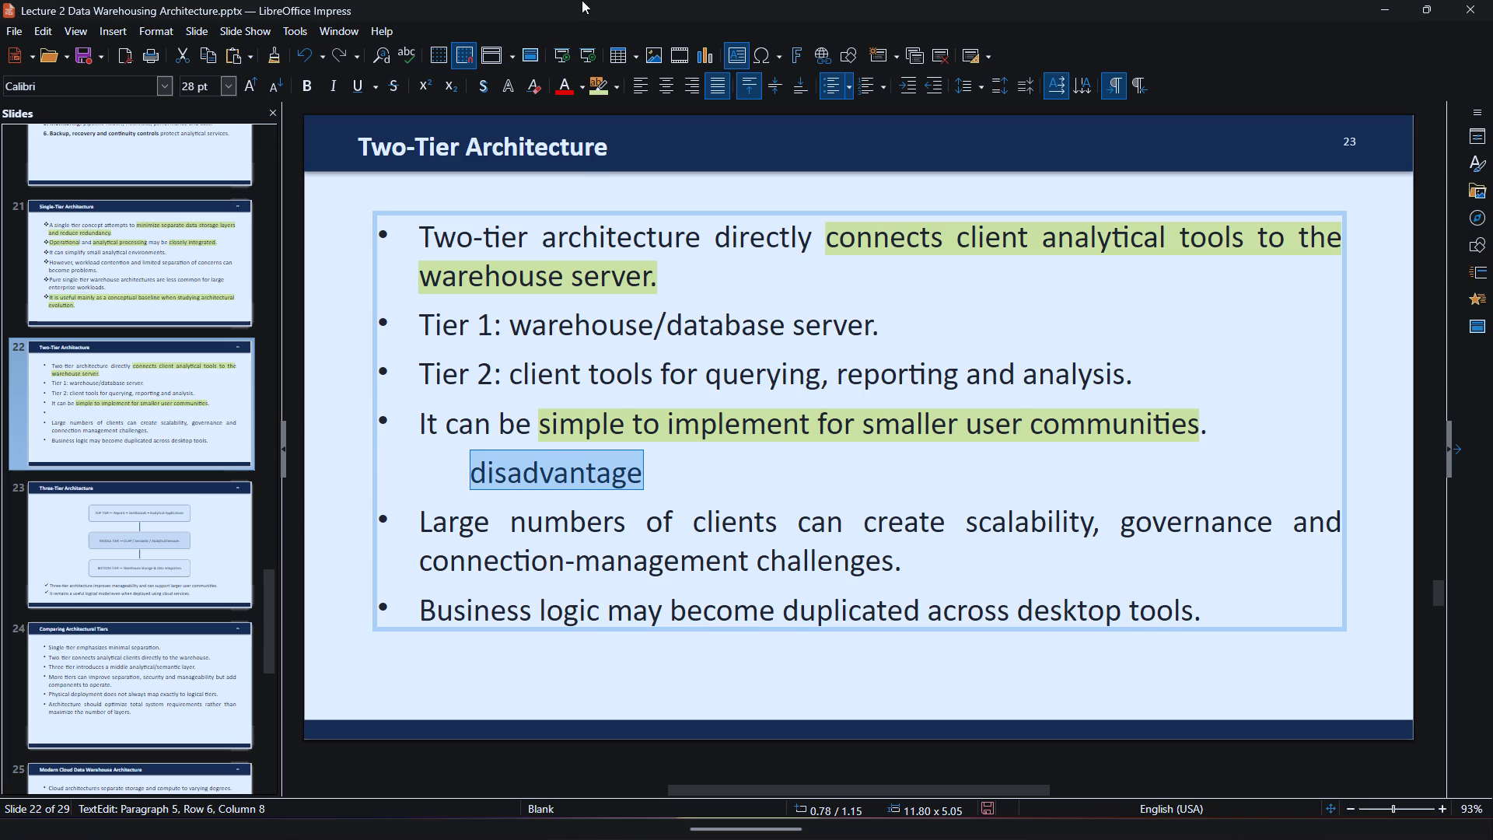
left_click(617, 87)
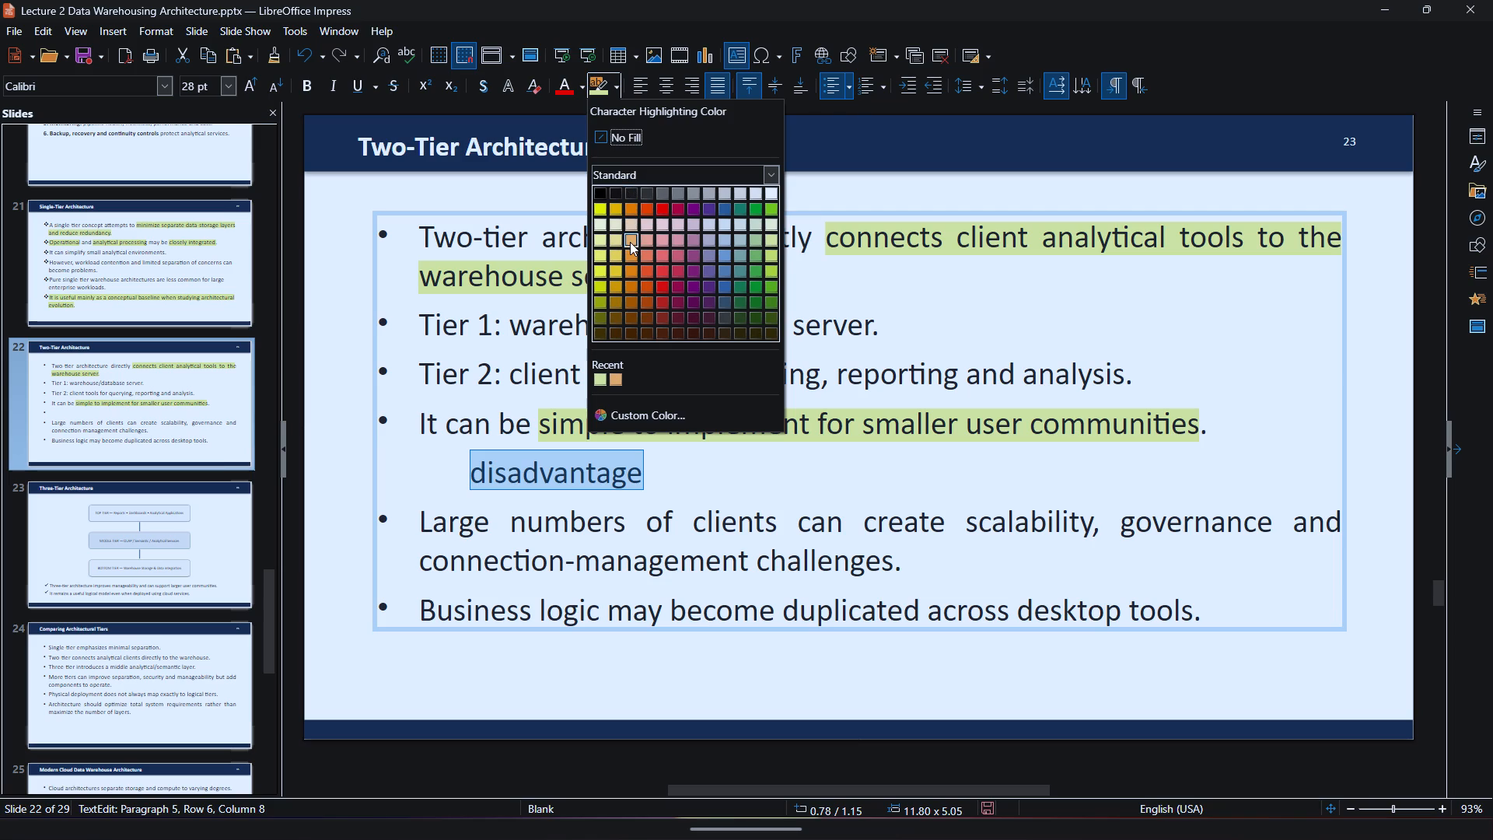
left_click(631, 242)
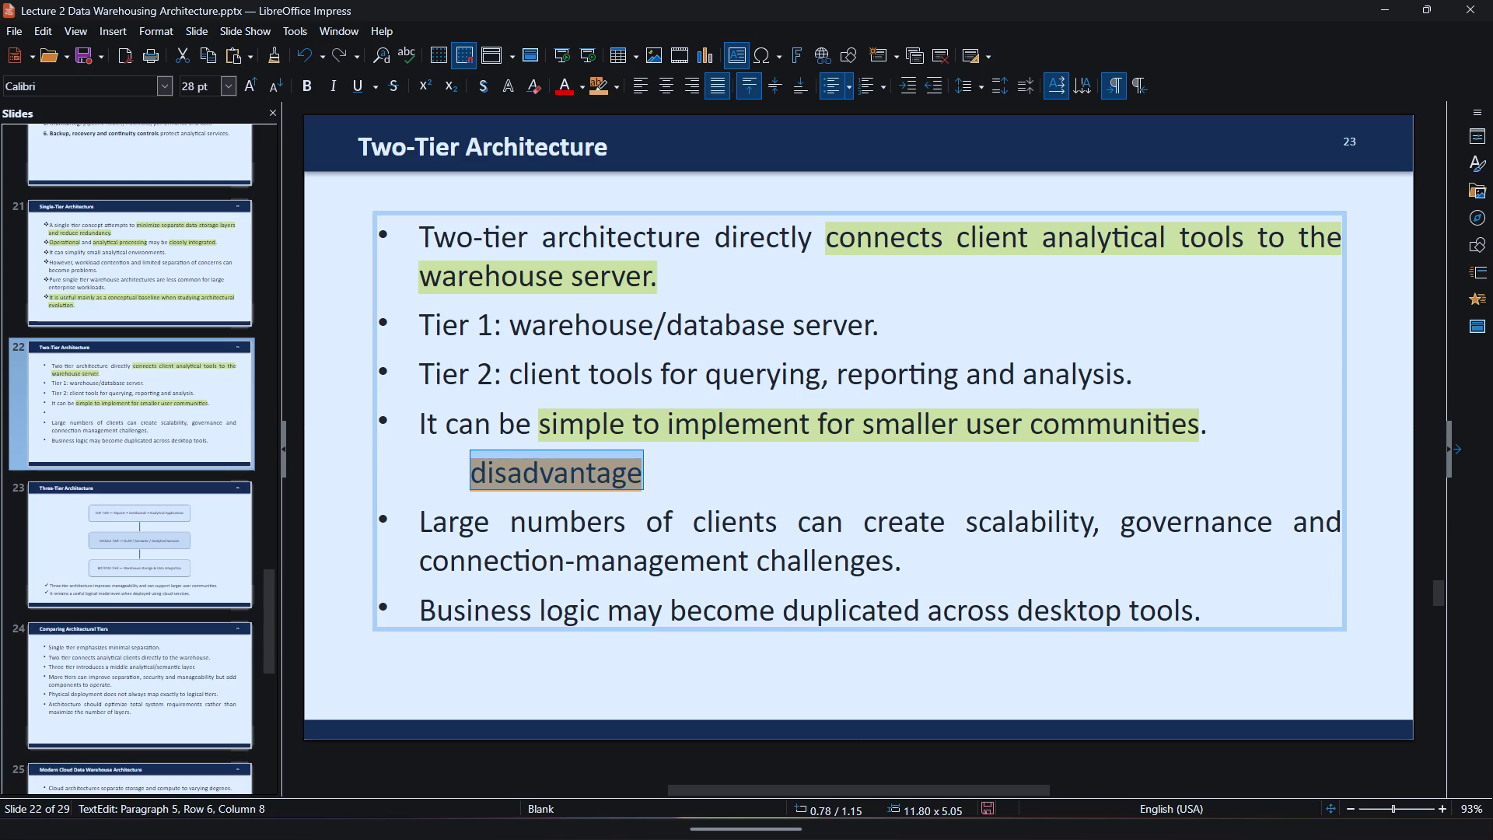
left_click(748, 462)
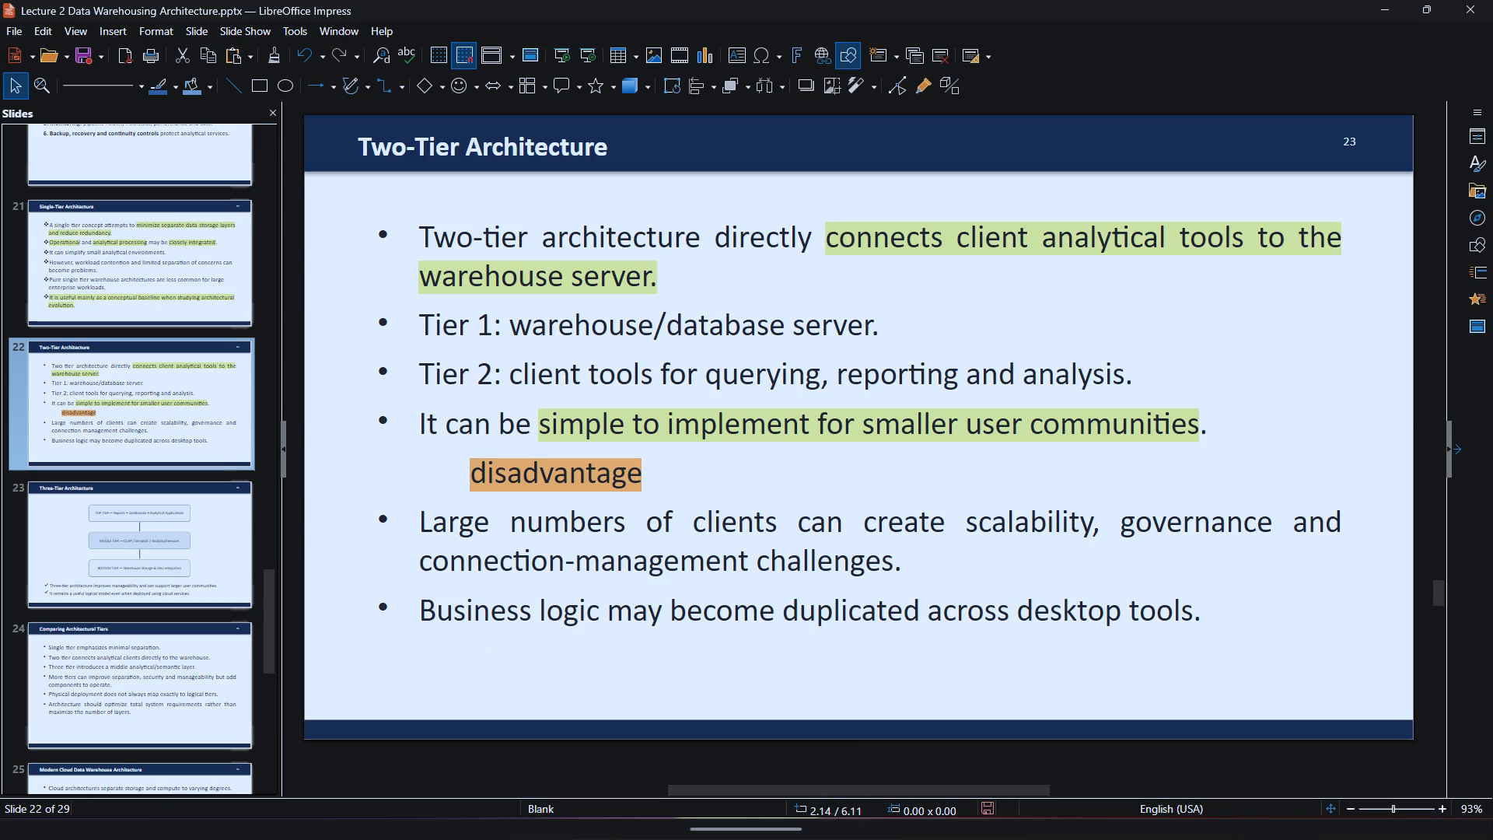
On the Three-Tier Architecture slide, highlight "improves manageability and can support larger user communities" in light orange in the first check-marked line.
left_click(145, 558)
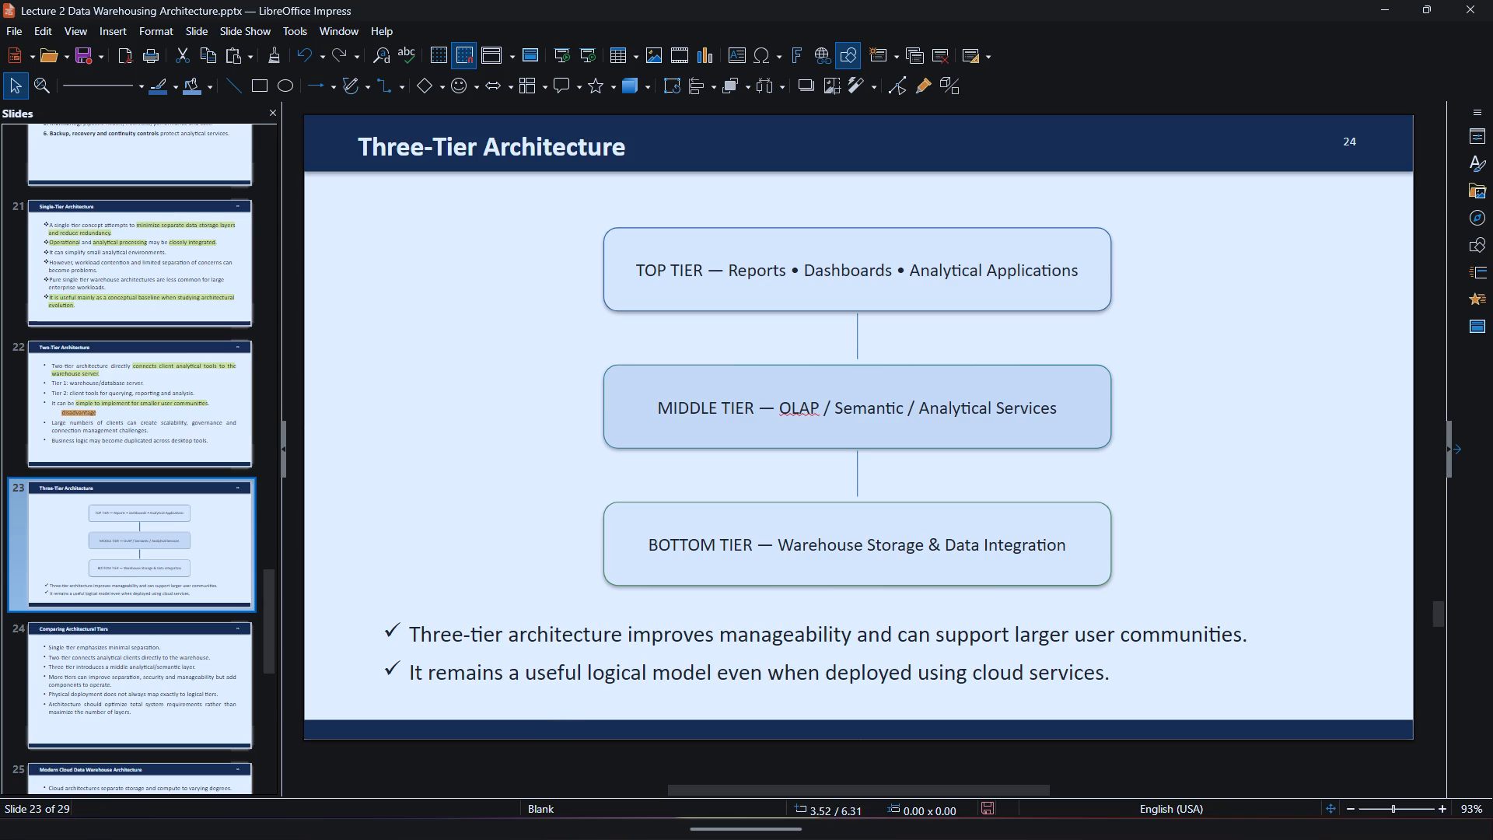
left_click_drag(623, 630, 635, 630)
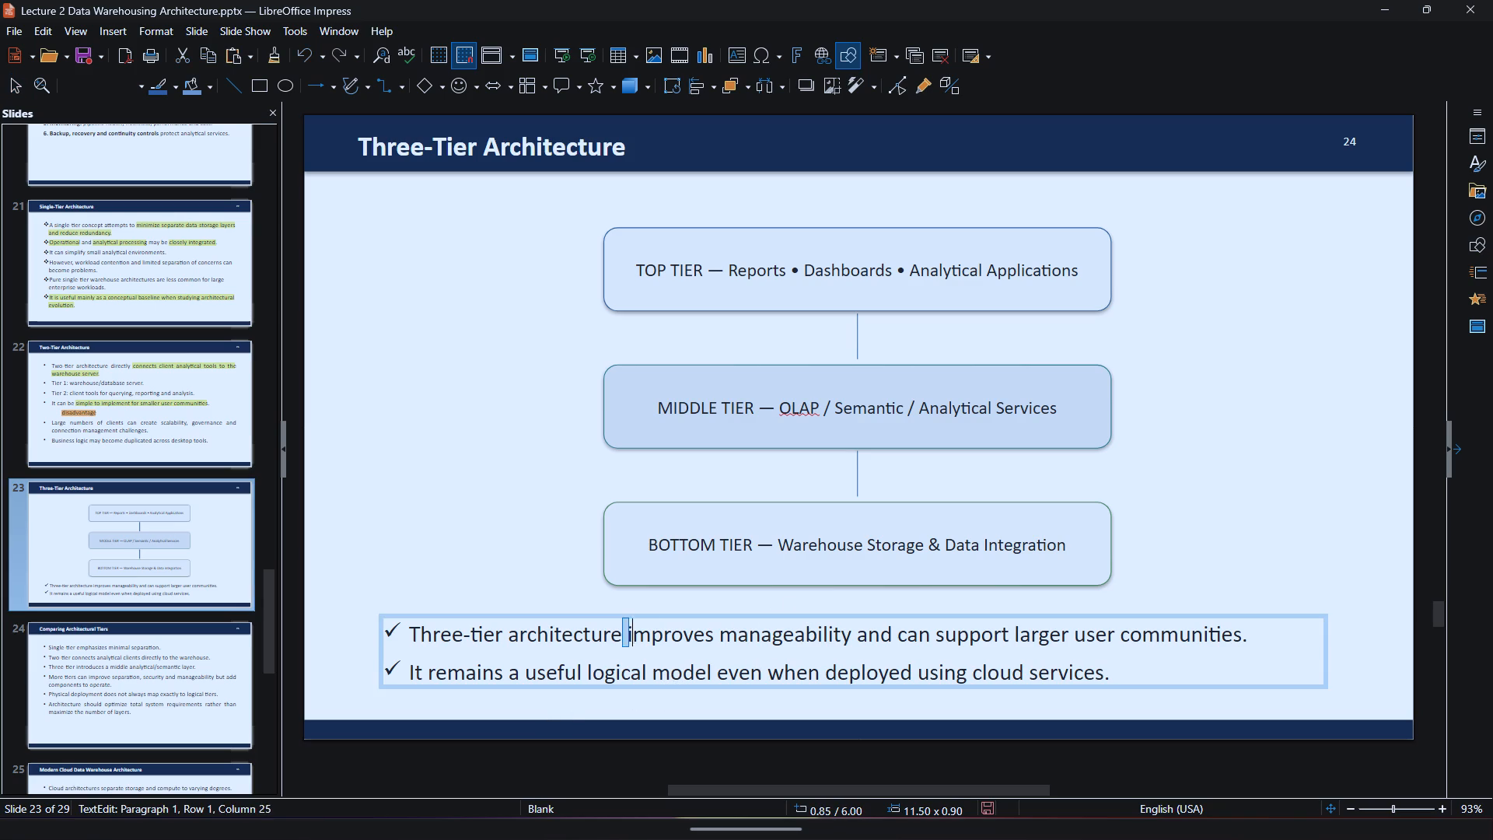
left_click_drag(635, 630, 984, 637)
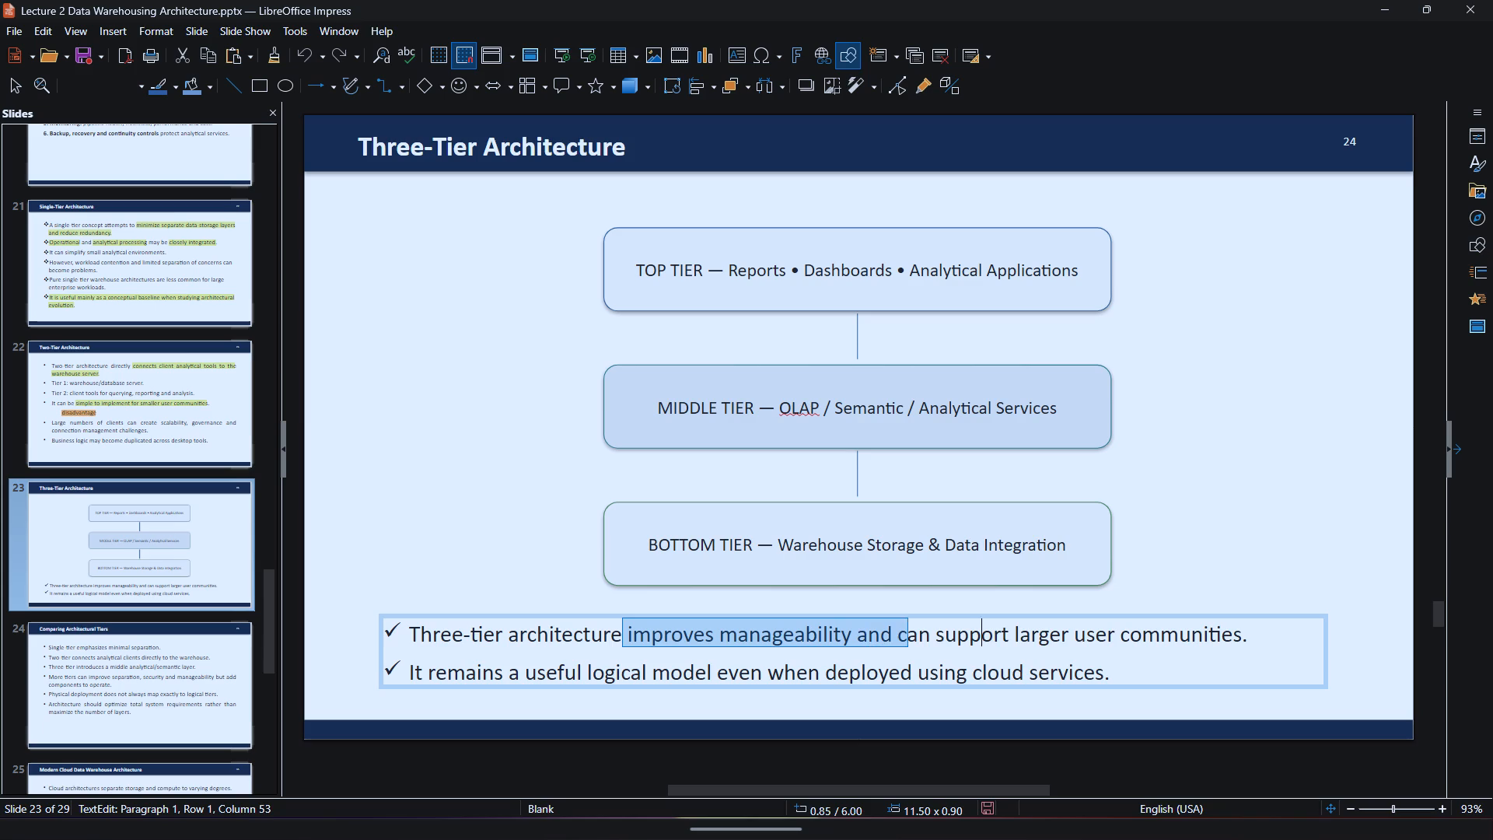
left_click_drag(984, 637, 1240, 623)
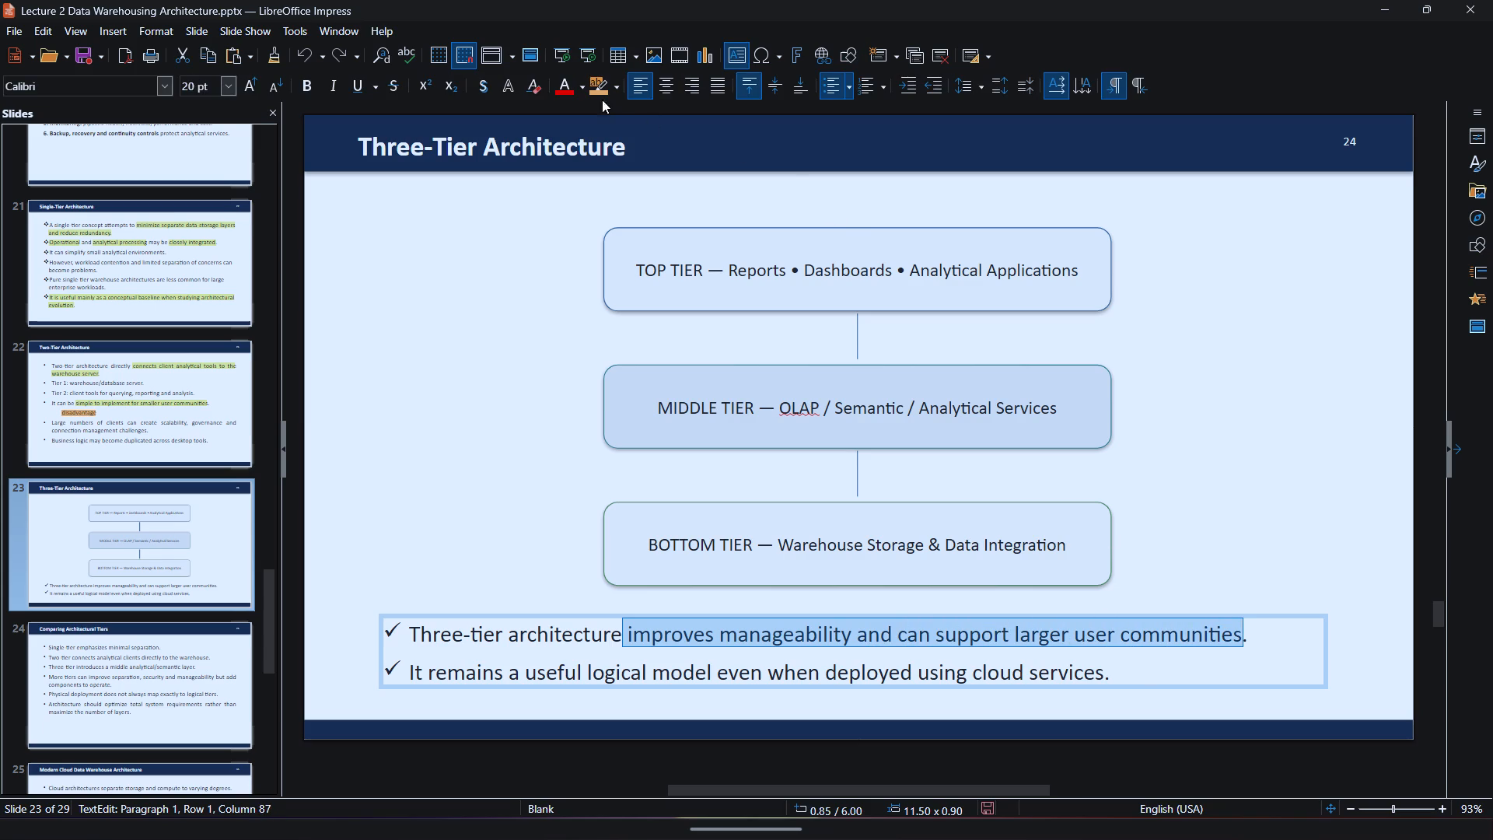
left_click(613, 80)
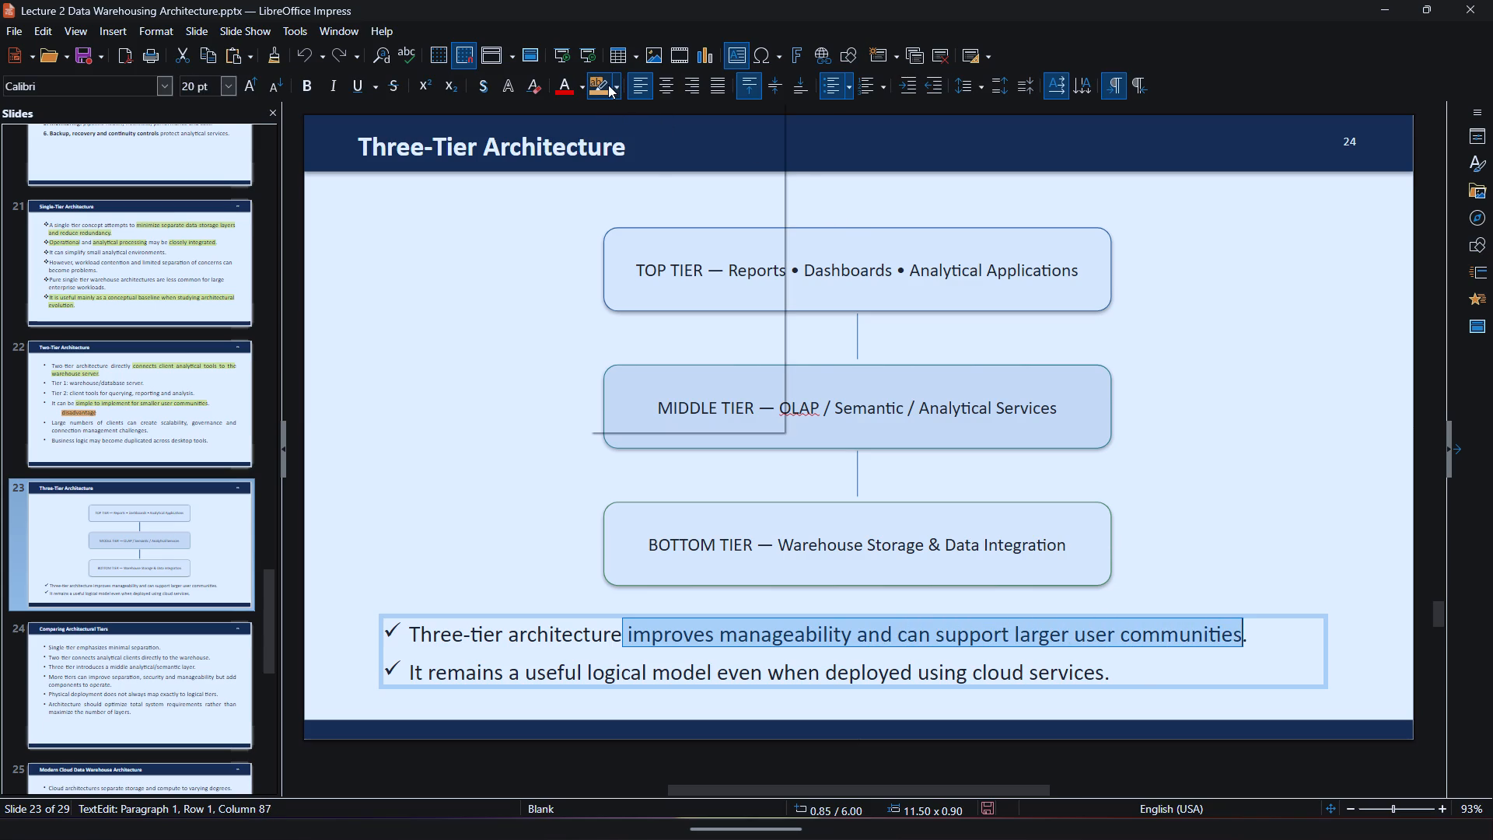
left_click(601, 86)
left_click(600, 86)
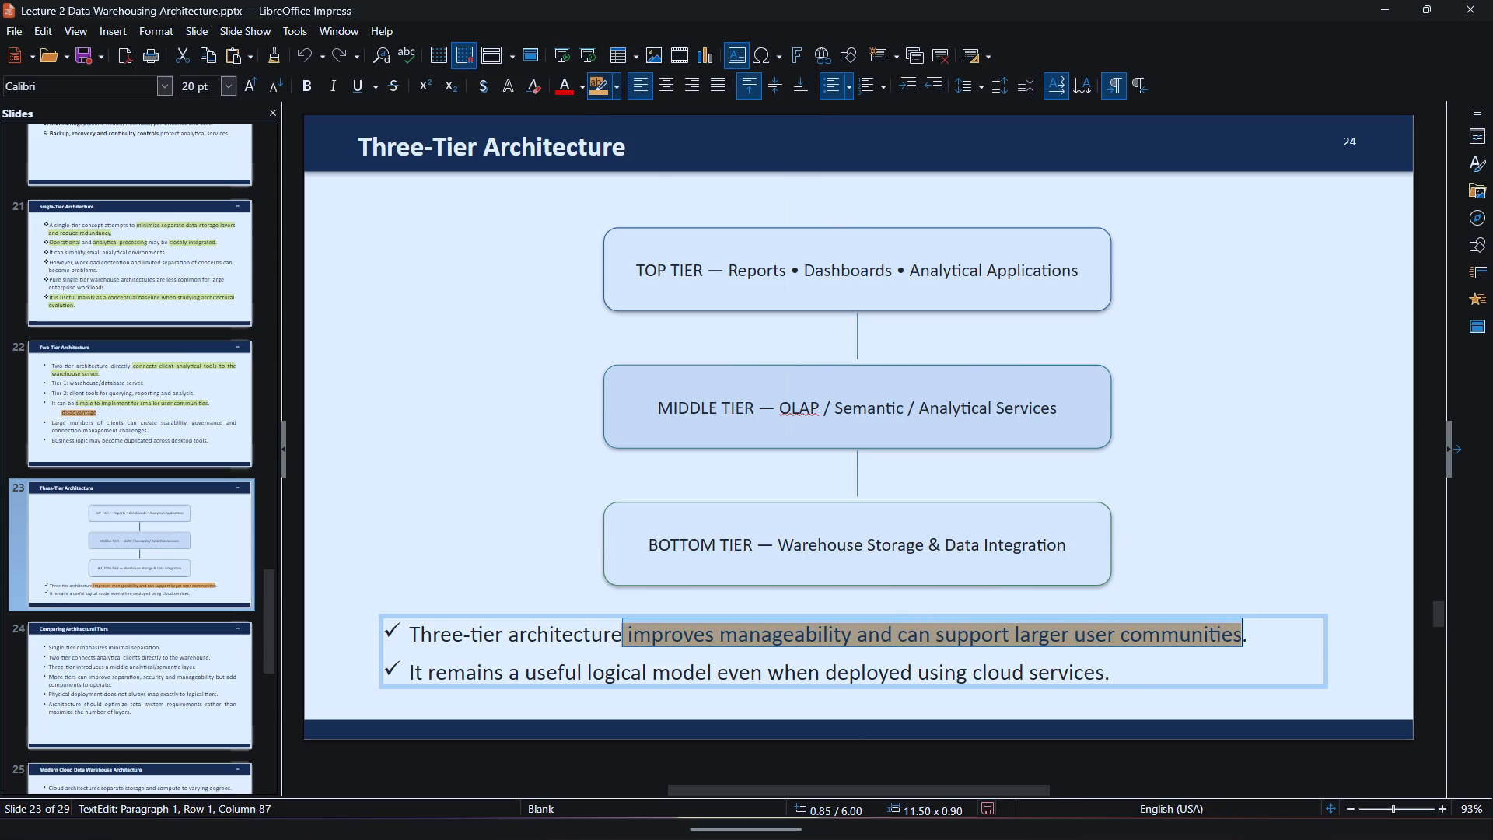
left_click(475, 466)
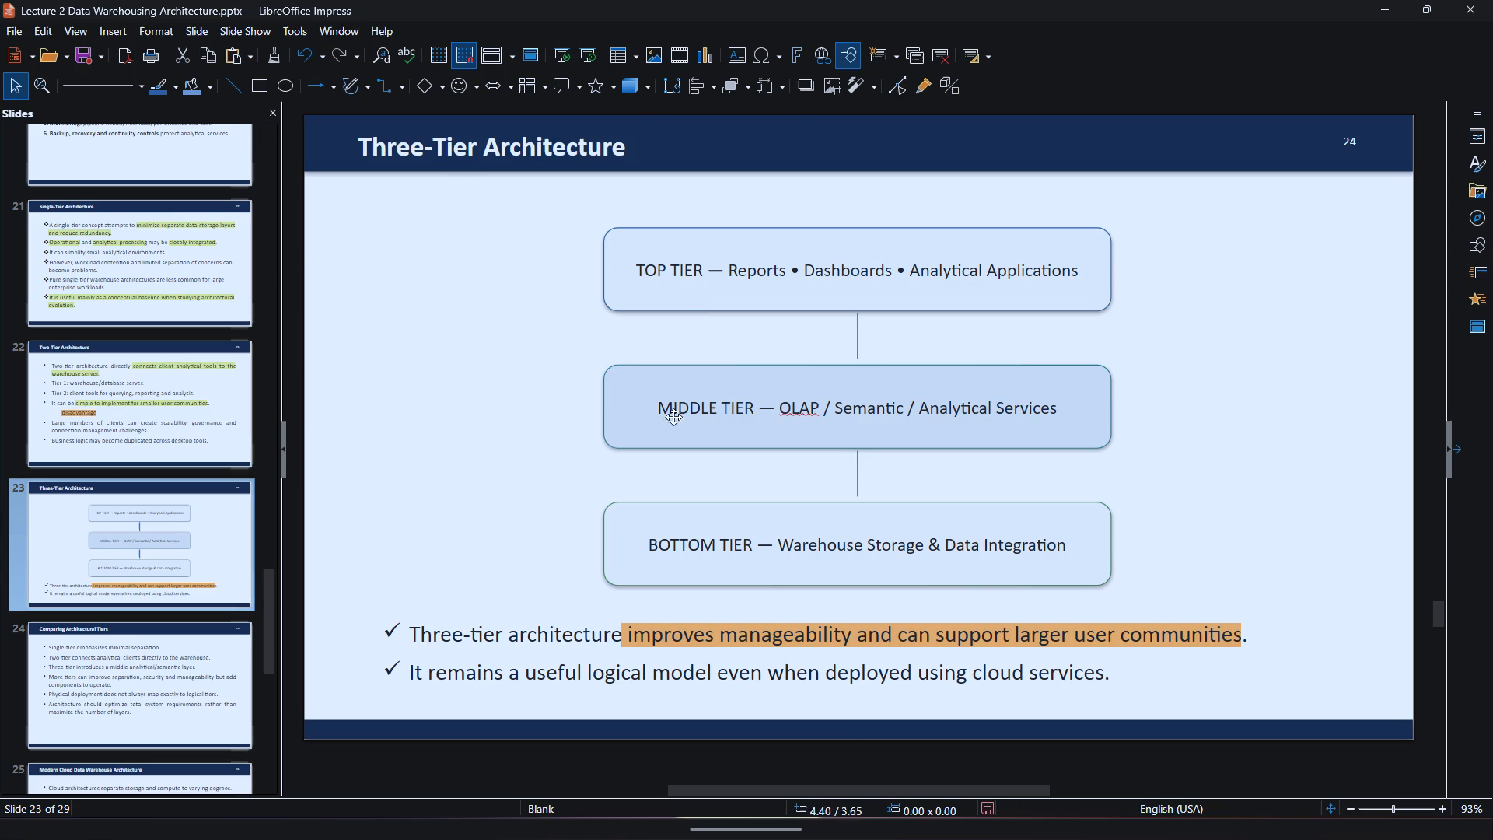
In the three-tier diagram, highlight "OLAP" in the middle tier, "Reports" in the top tier and "Warehouse Storage" in the bottom tier in light orange.
left_click_drag(782, 408, 821, 408)
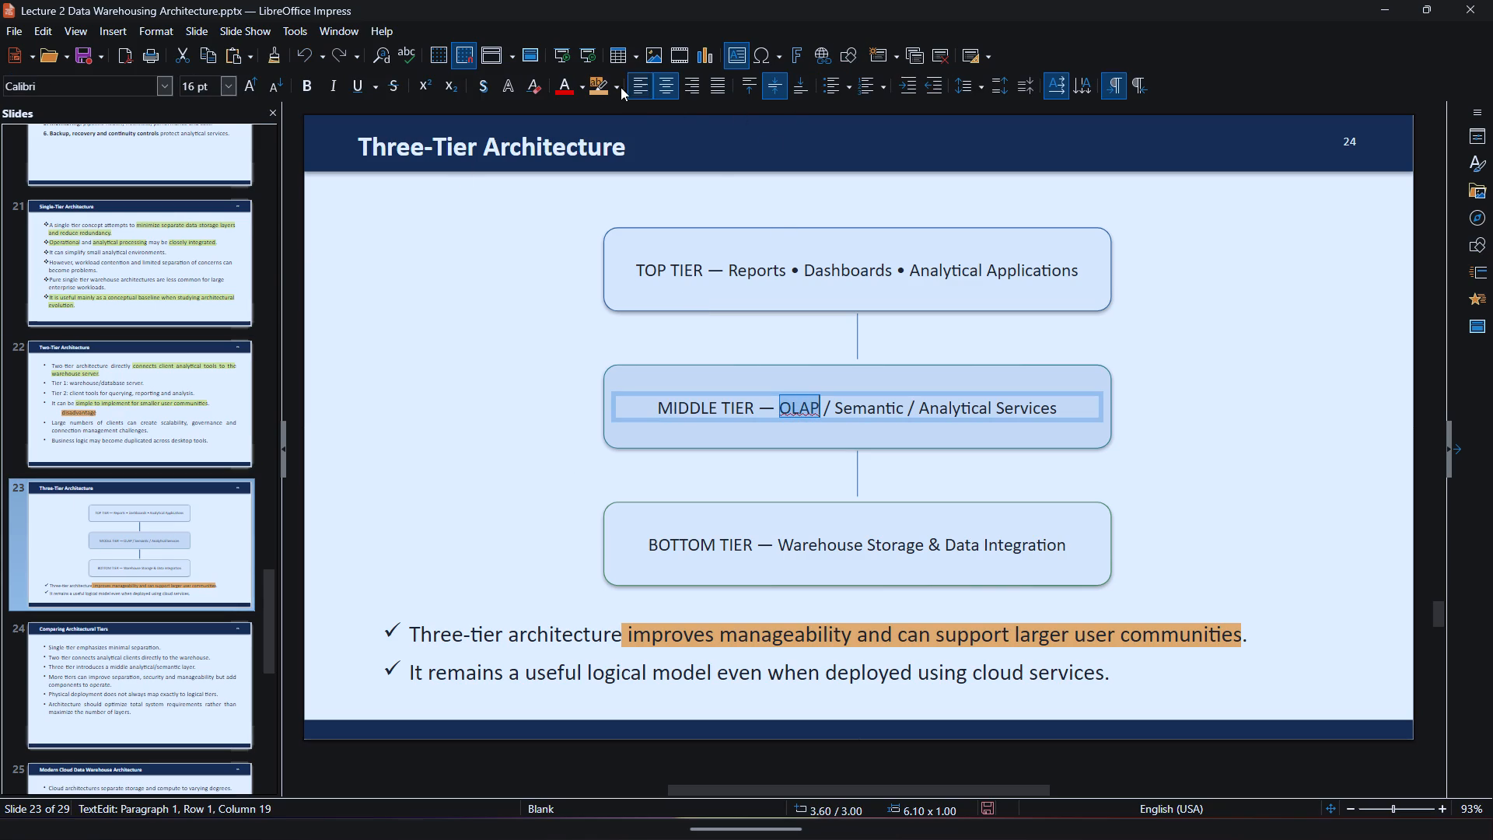
left_click(601, 85)
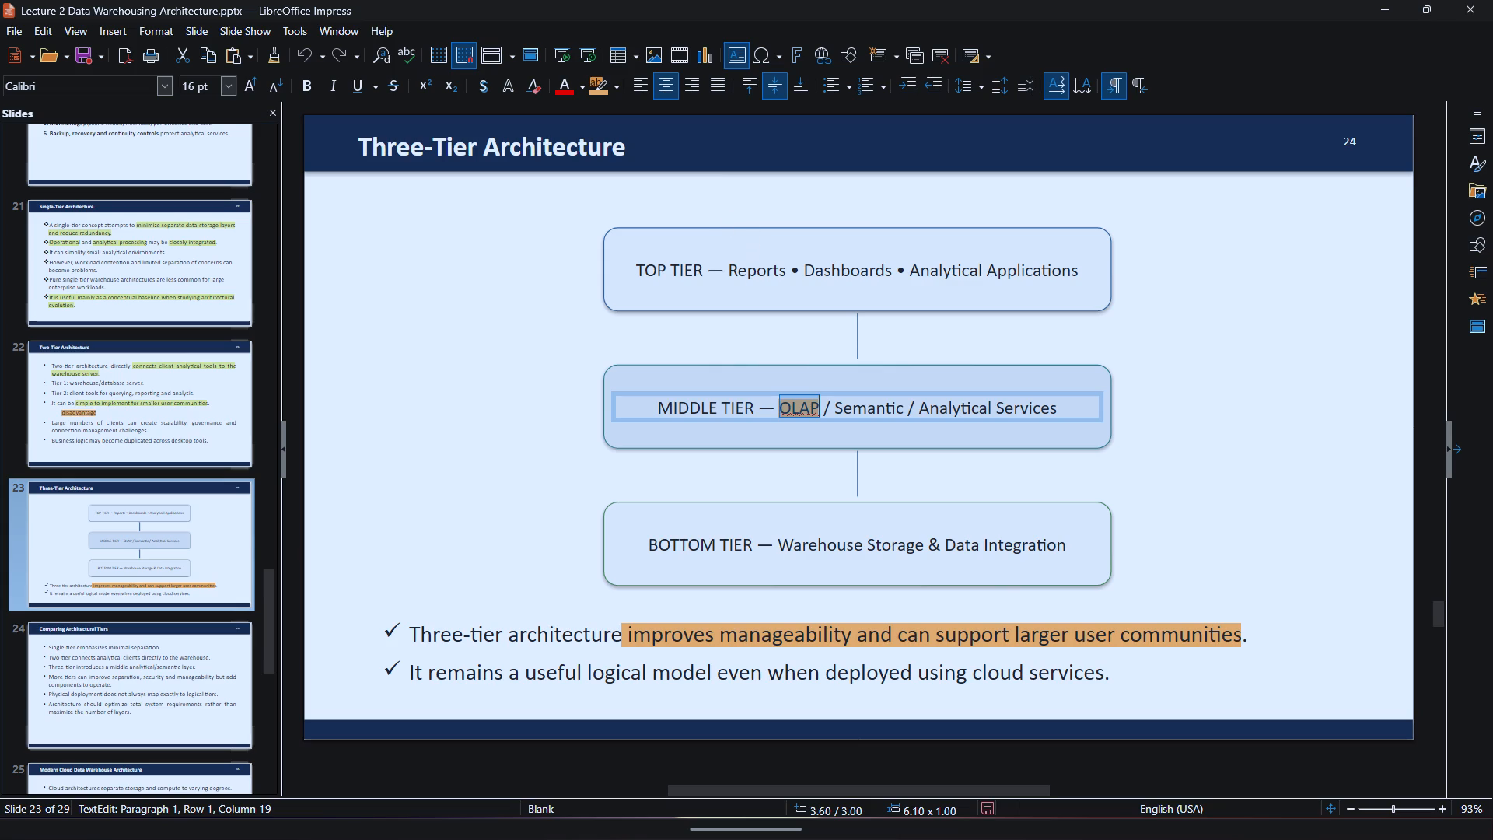
left_click_drag(785, 270, 749, 266)
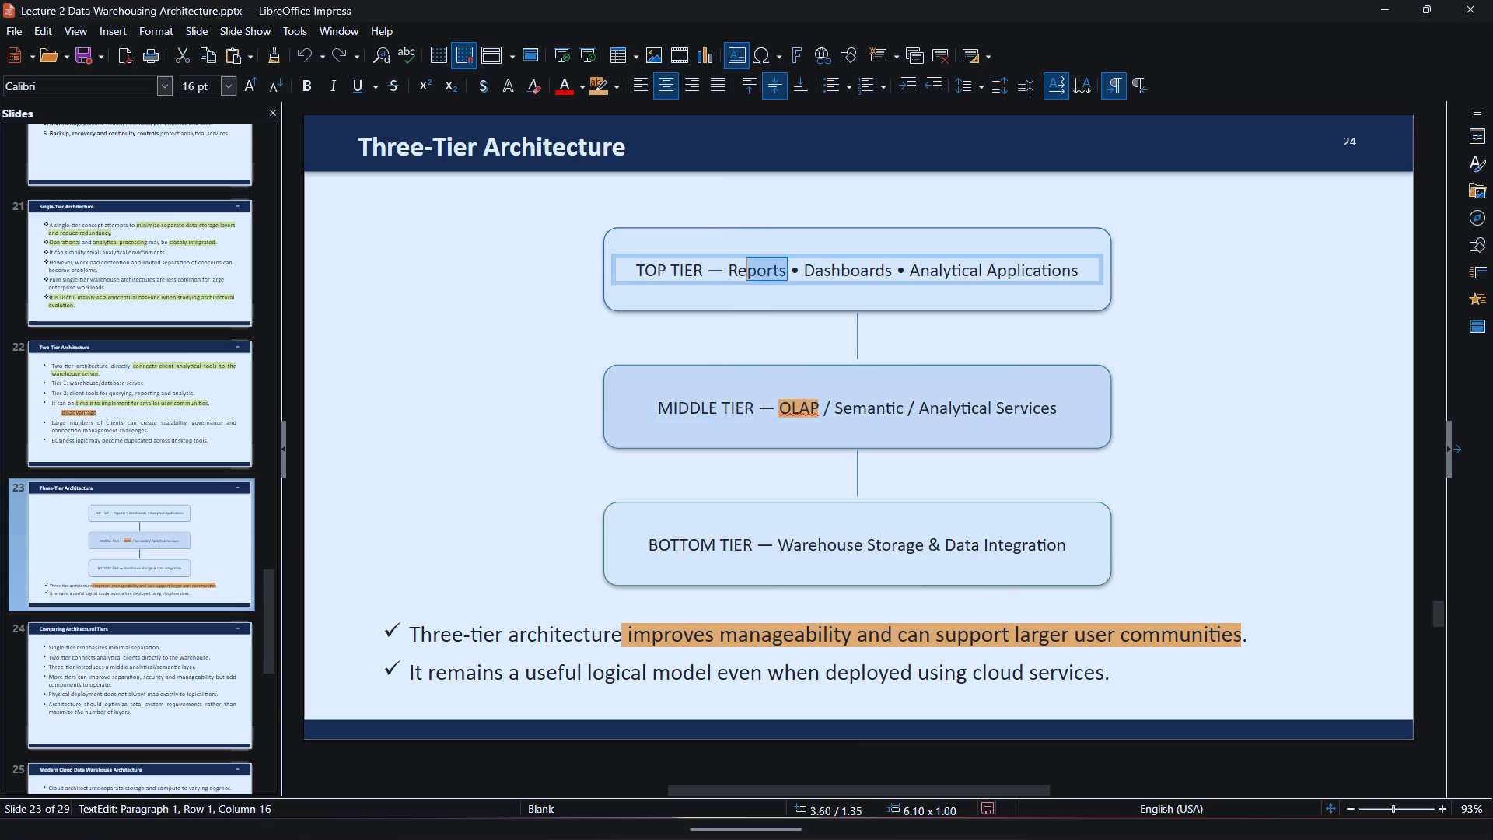
left_click_drag(749, 266, 726, 262)
left_click(603, 83)
left_click_drag(780, 542, 906, 535)
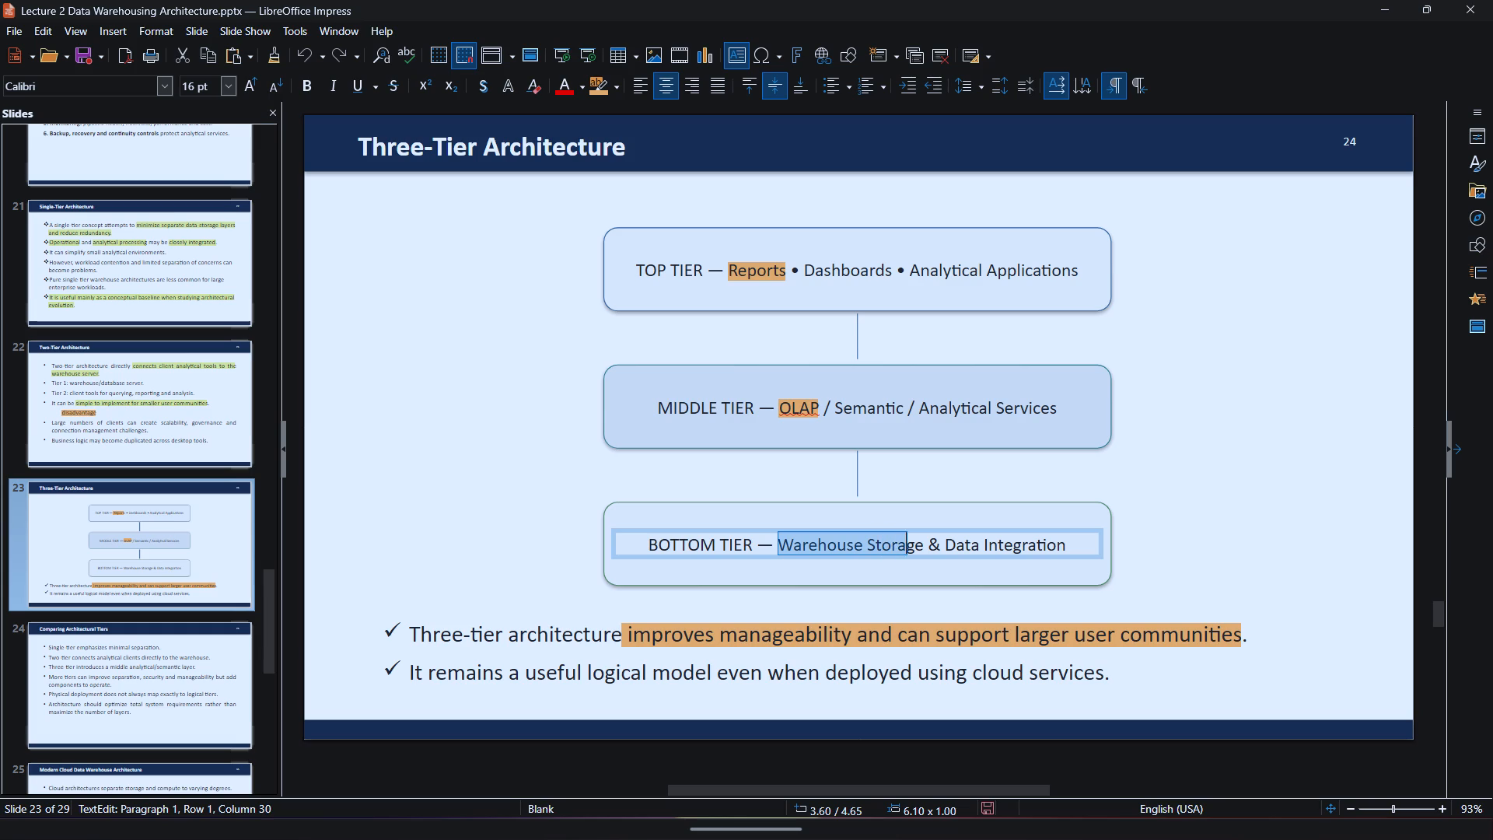
left_click_drag(906, 535, 925, 530)
left_click(598, 89)
left_click(543, 369)
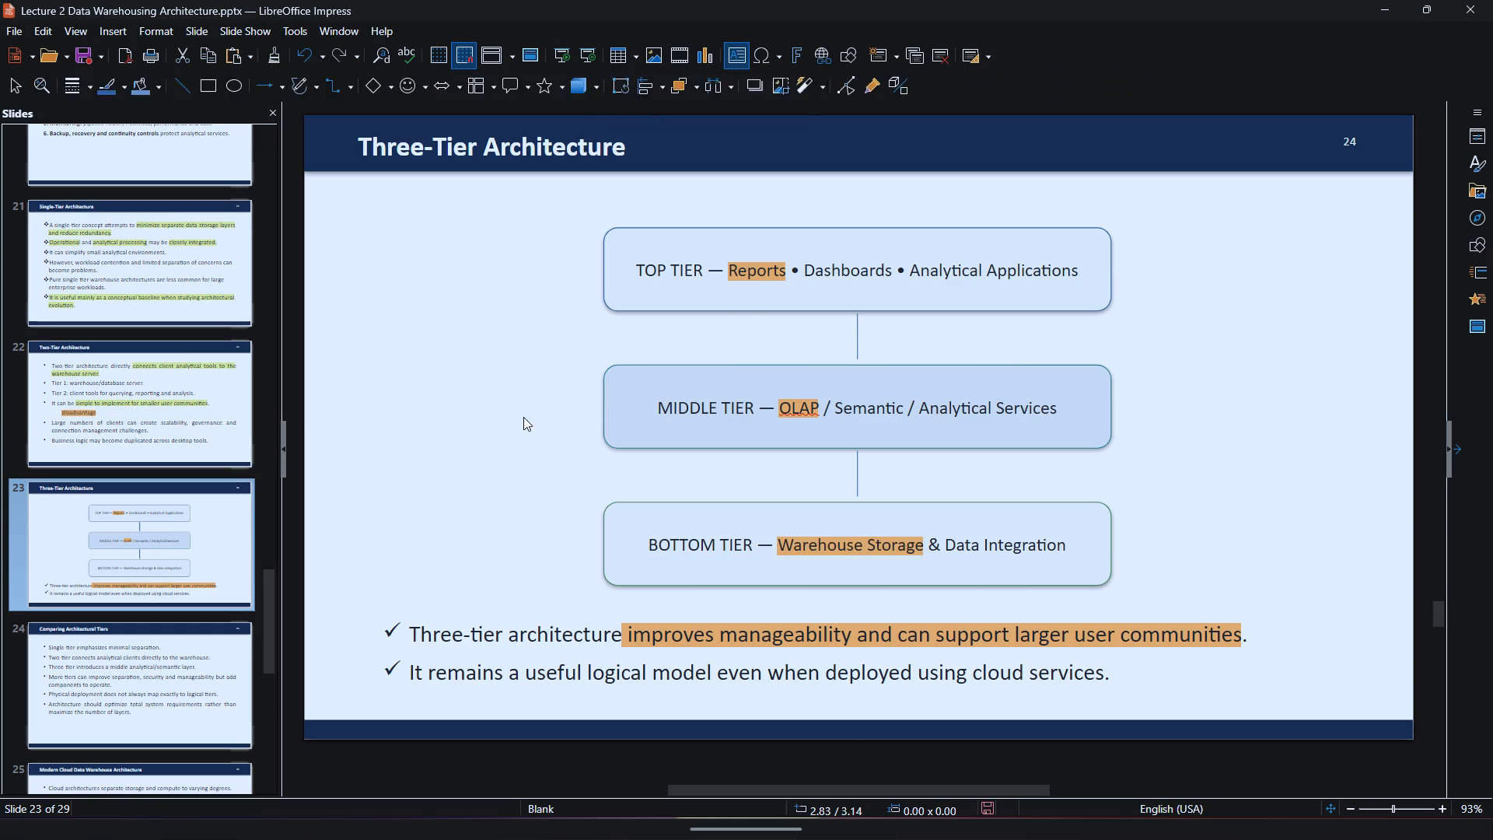
Open the Comparing Architectural Tiers slide and look over the thumbnails of the slides that follow it.
left_click(162, 663)
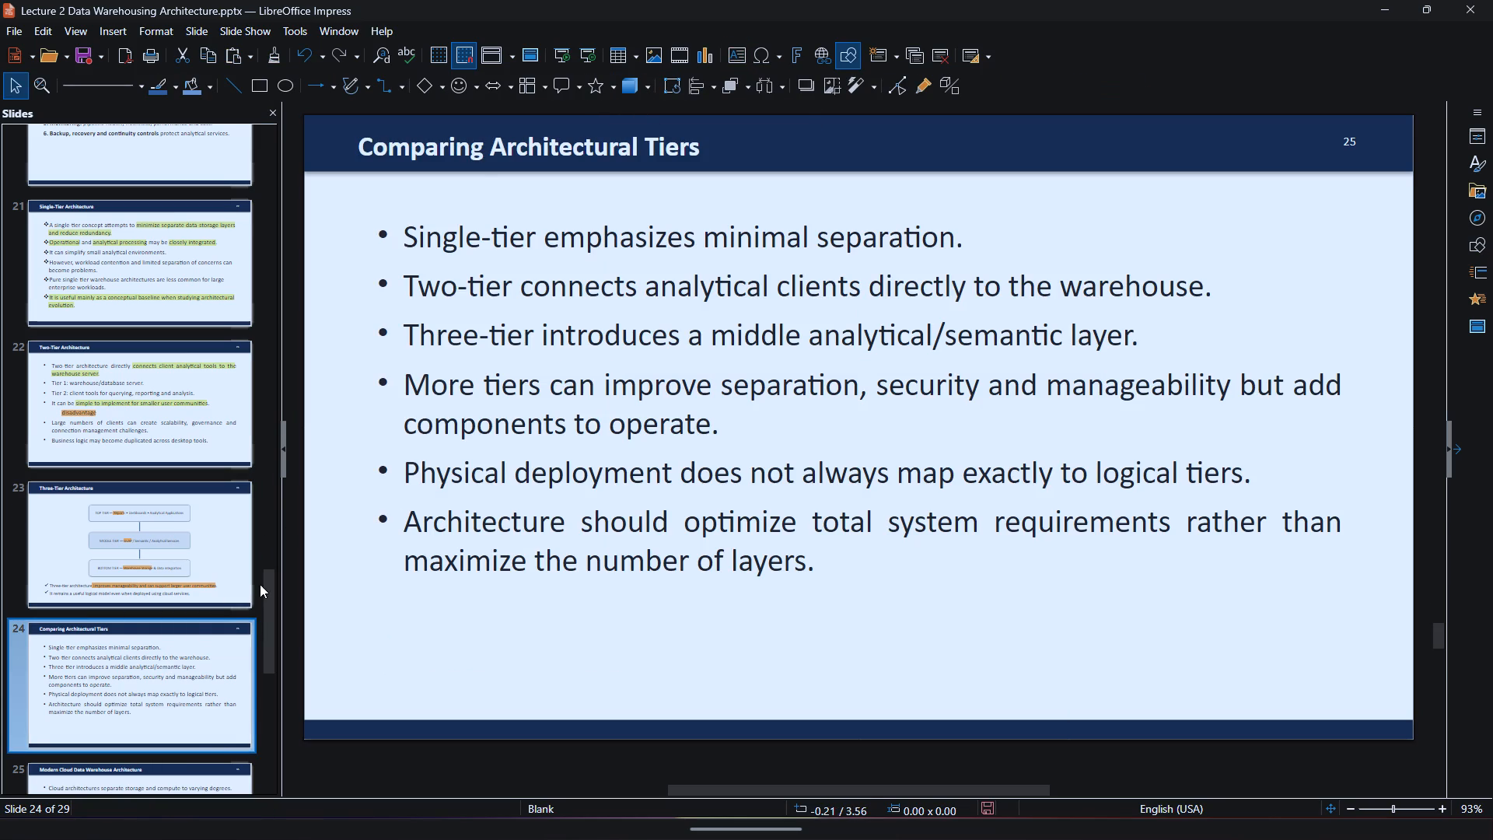
left_click_drag(268, 586, 274, 595)
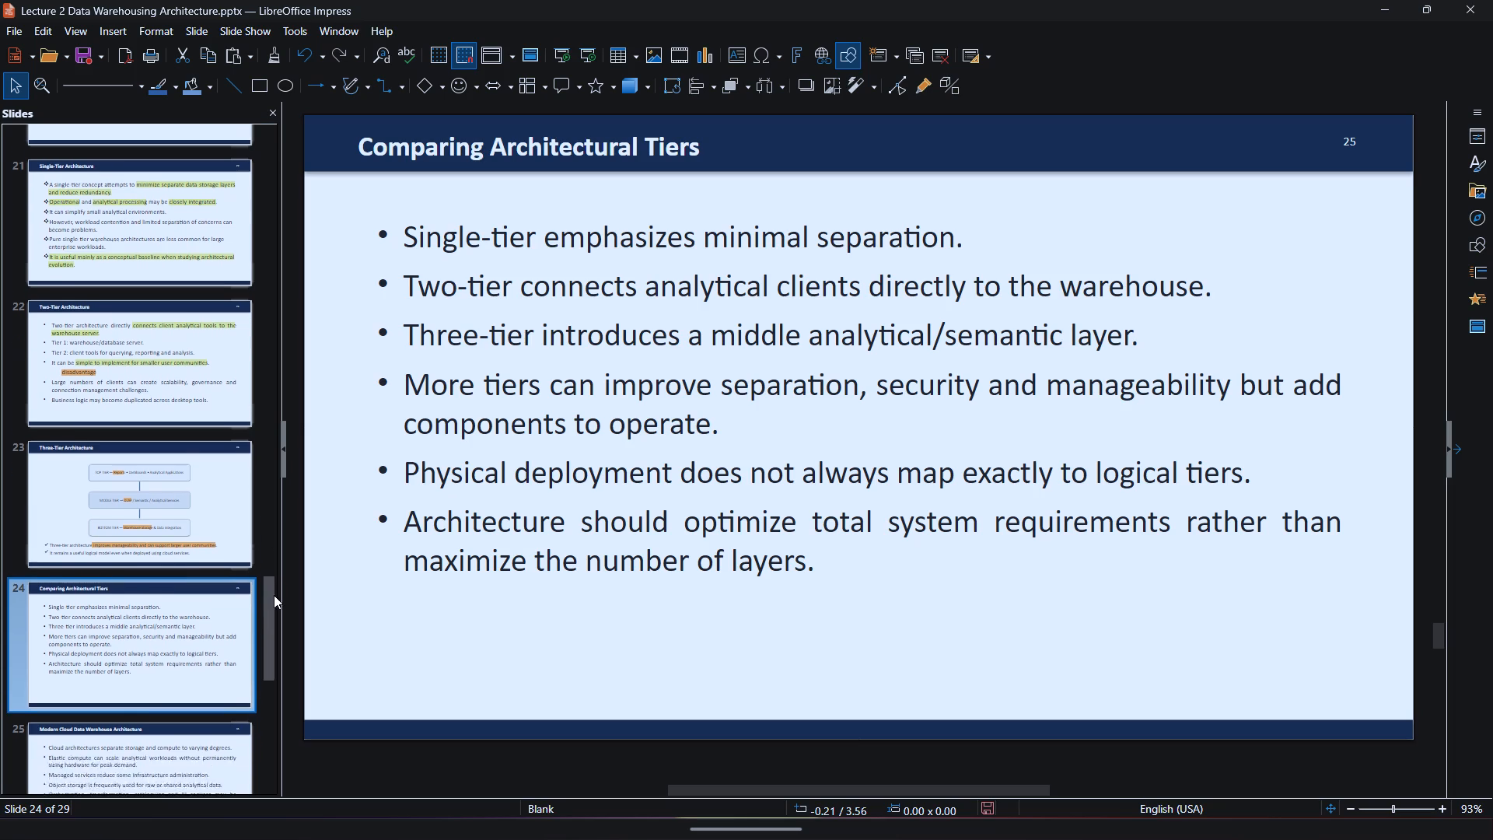
left_click_drag(274, 595, 281, 660)
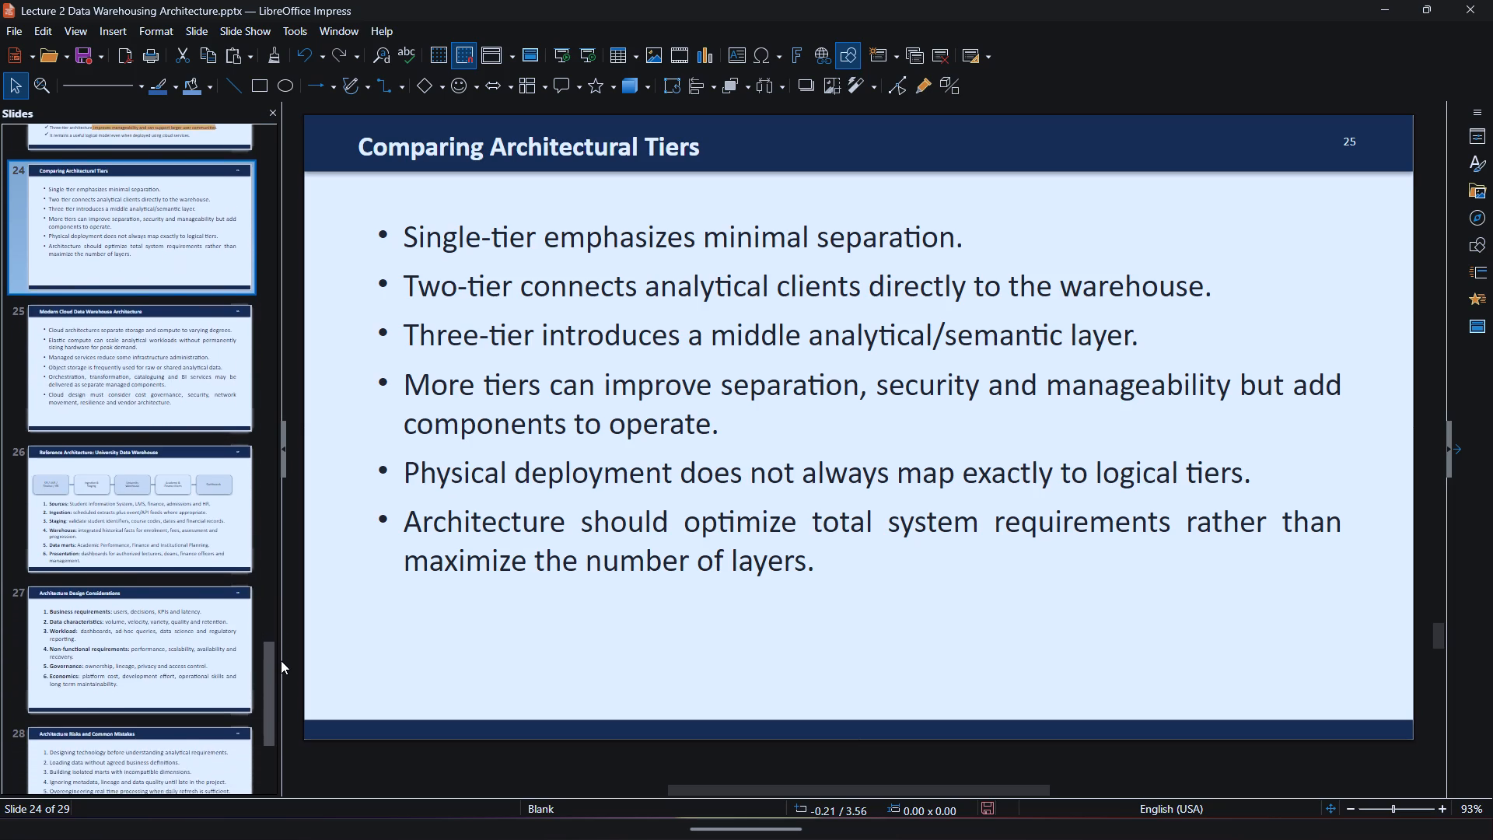
left_click_drag(281, 660, 281, 661)
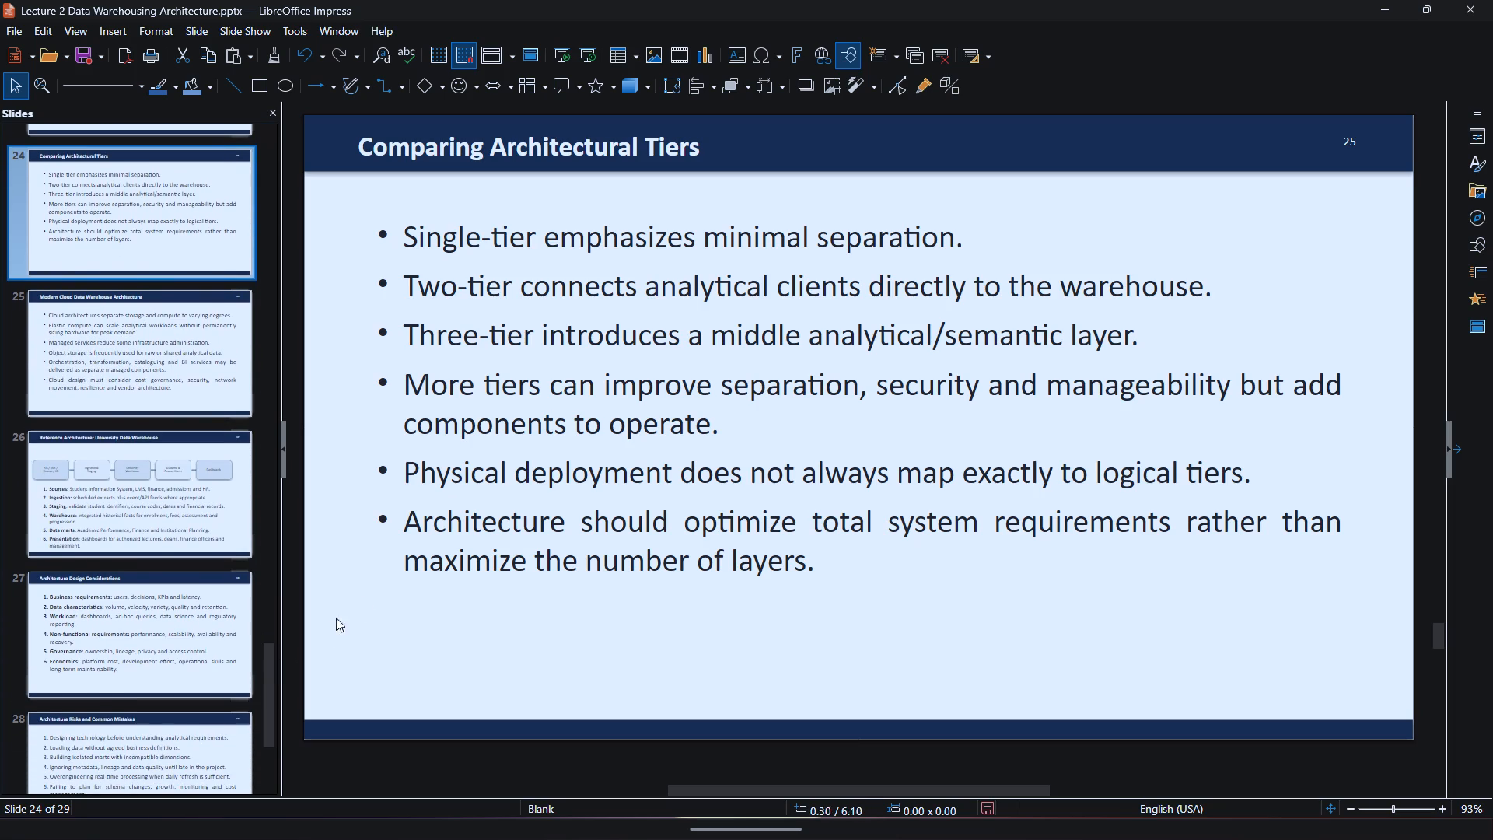
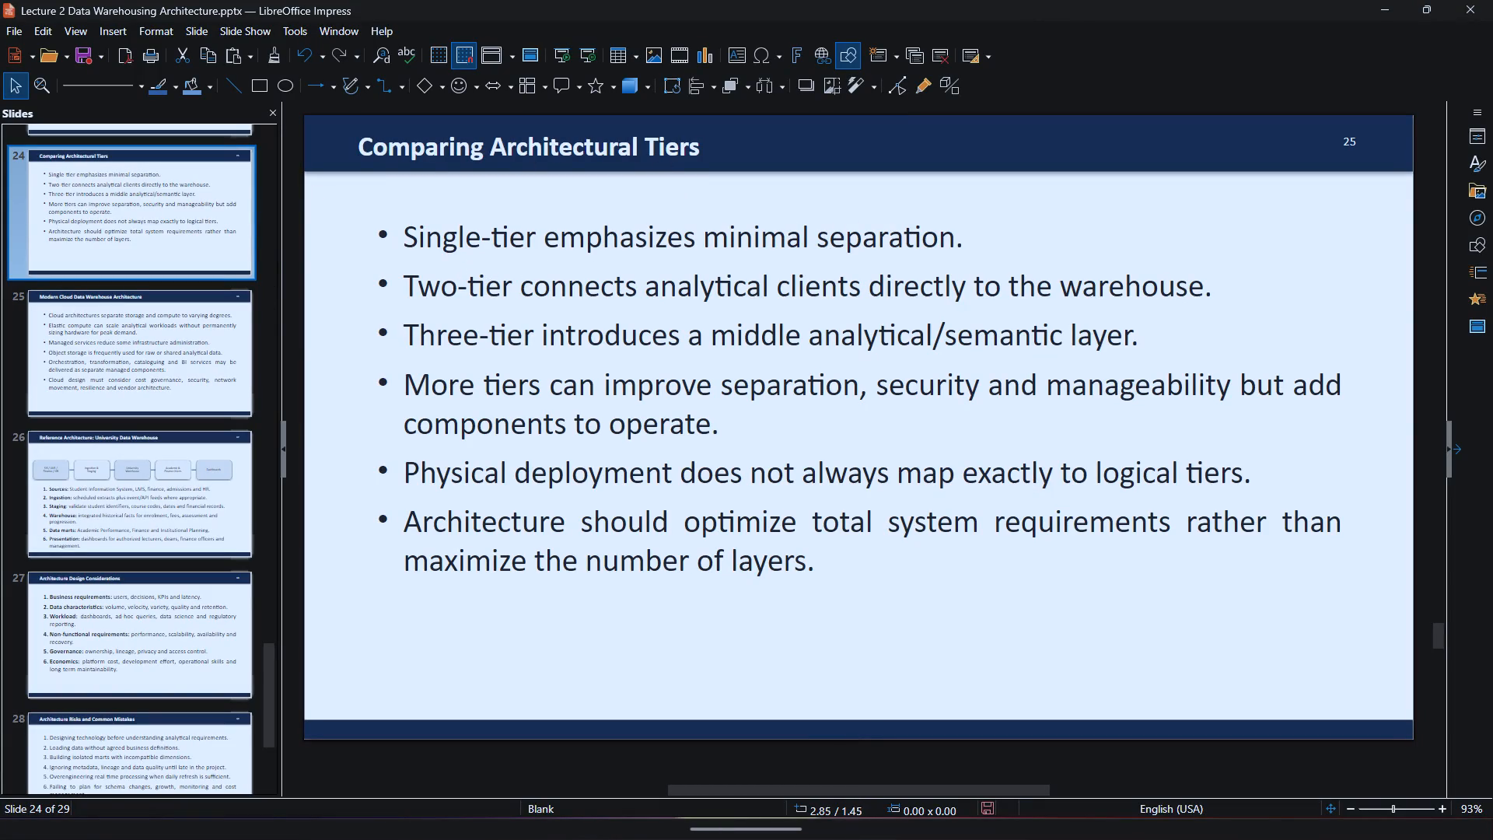
On the Comparing Architectural Tiers slide, highlight "Single-tier", "Two-tier" and "Three-tier" at the start of the first three bullets in light orange.
left_click_drag(533, 237, 409, 234)
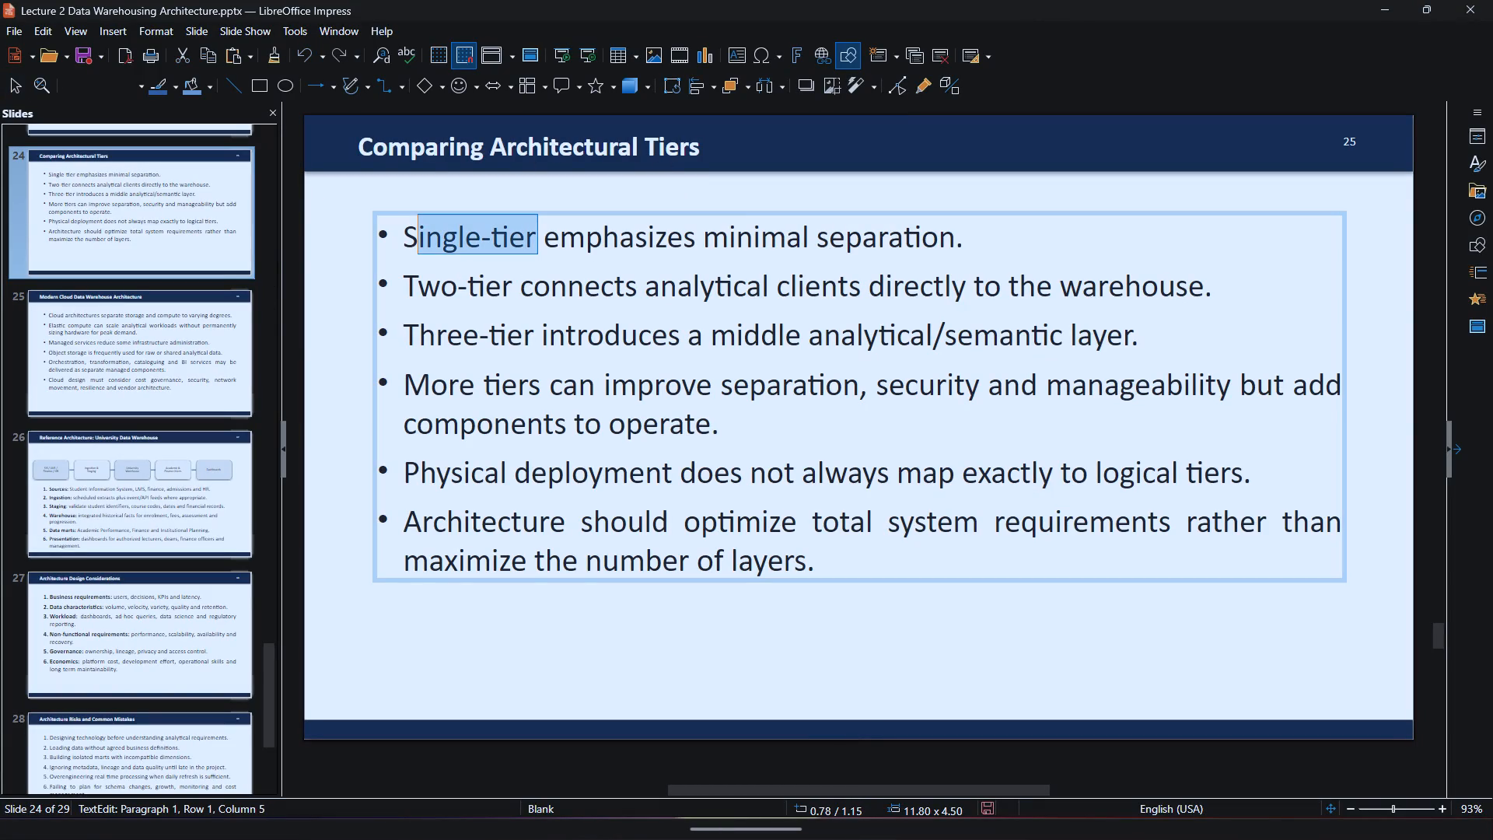
left_click_drag(409, 234, 394, 232)
left_click(594, 82)
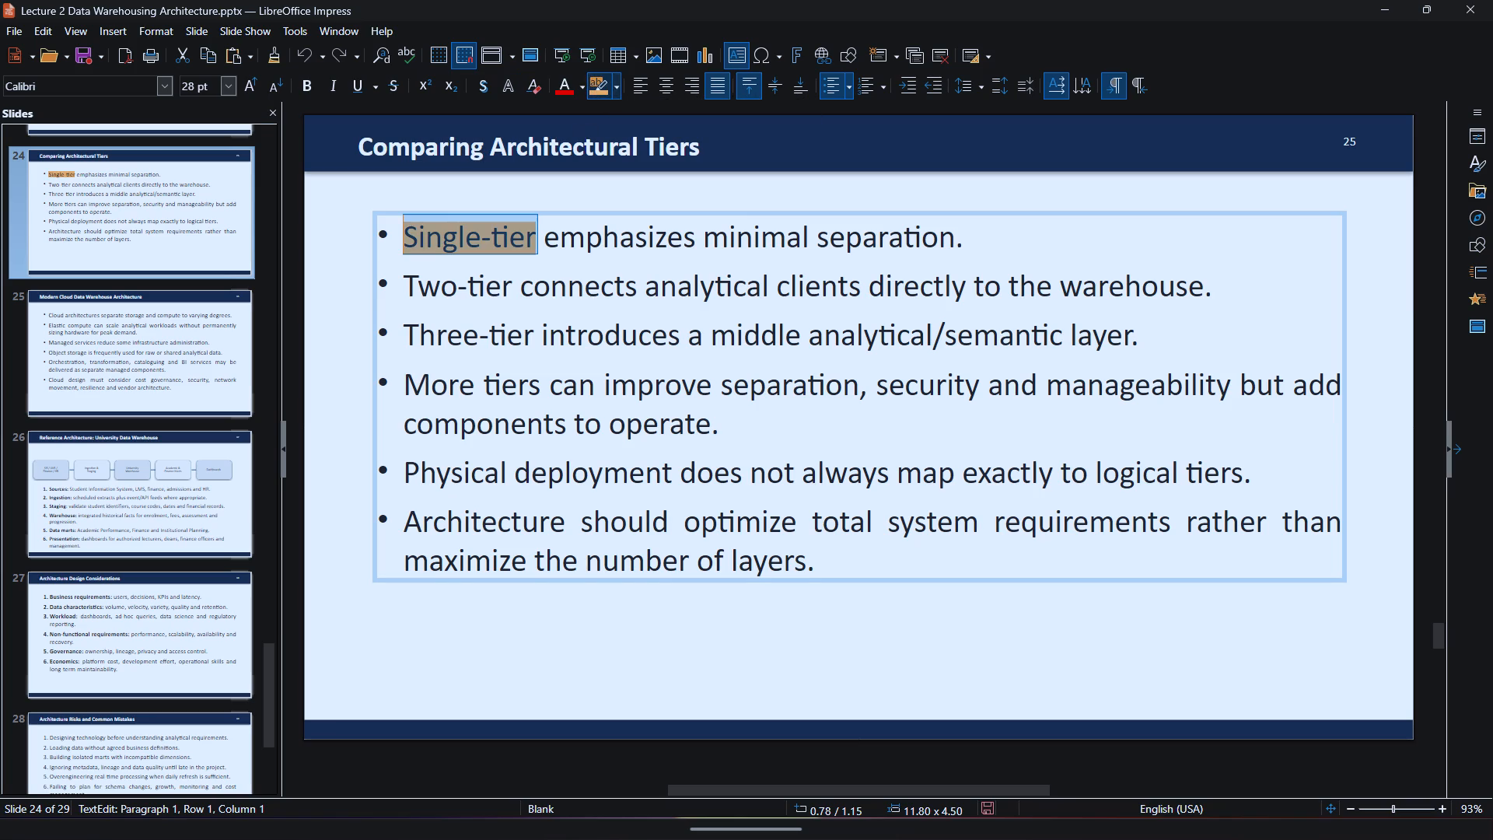
left_click_drag(409, 288, 494, 301)
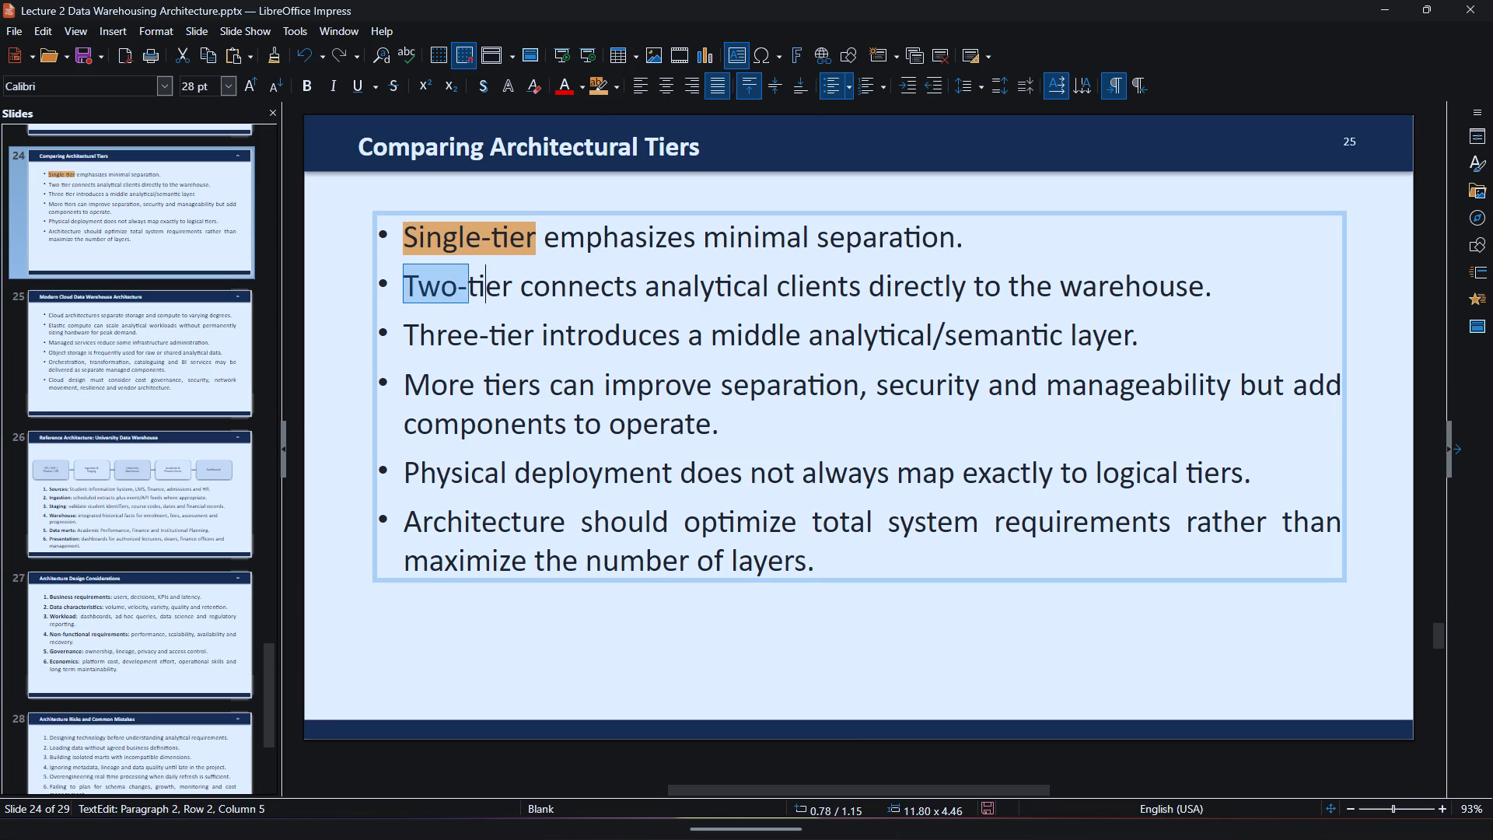
left_click_drag(494, 301, 505, 296)
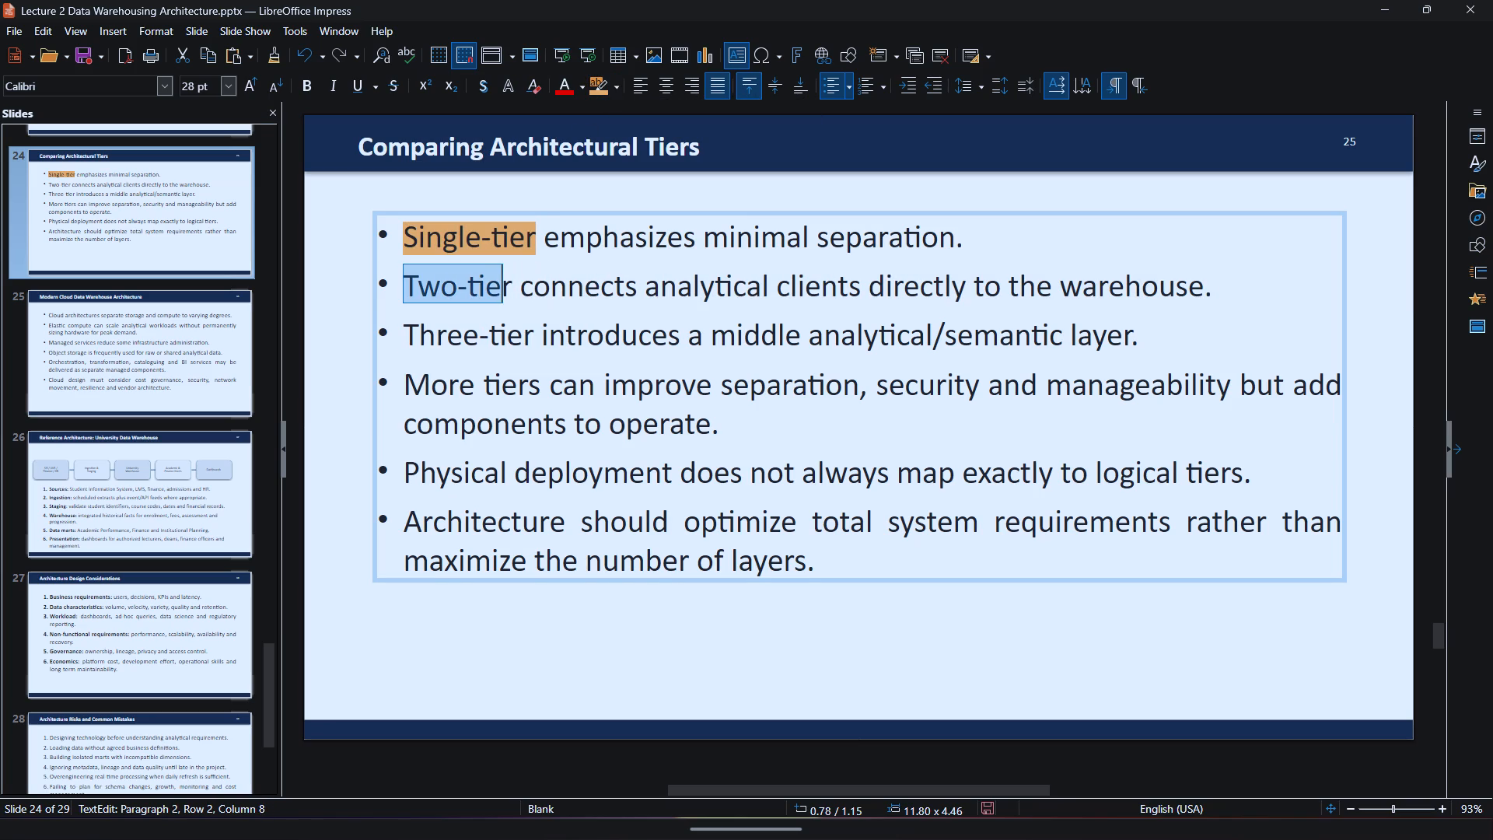
left_click_drag(508, 289, 406, 286)
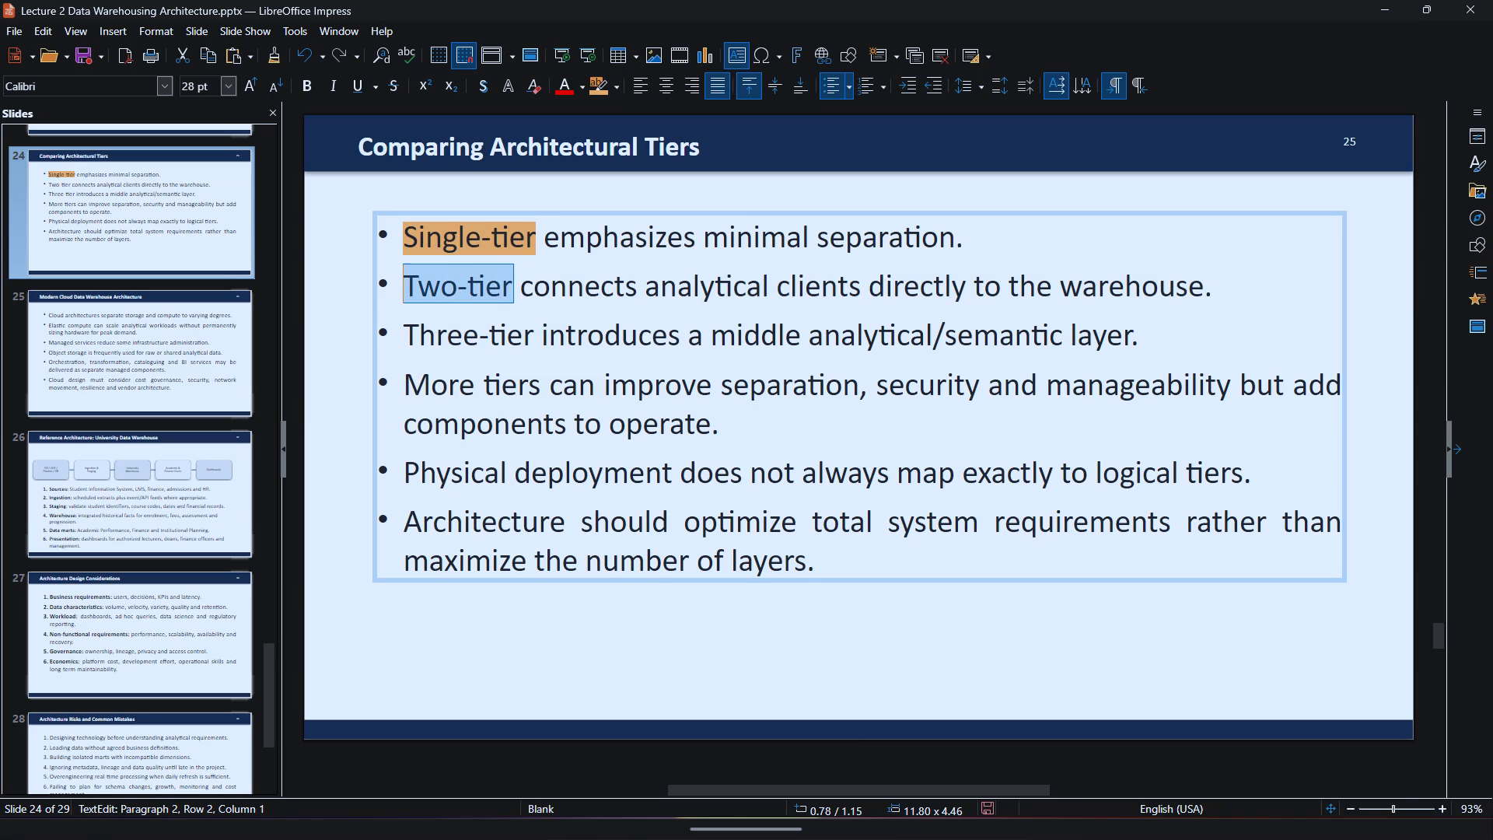
left_click_drag(406, 286, 405, 286)
left_click(593, 83)
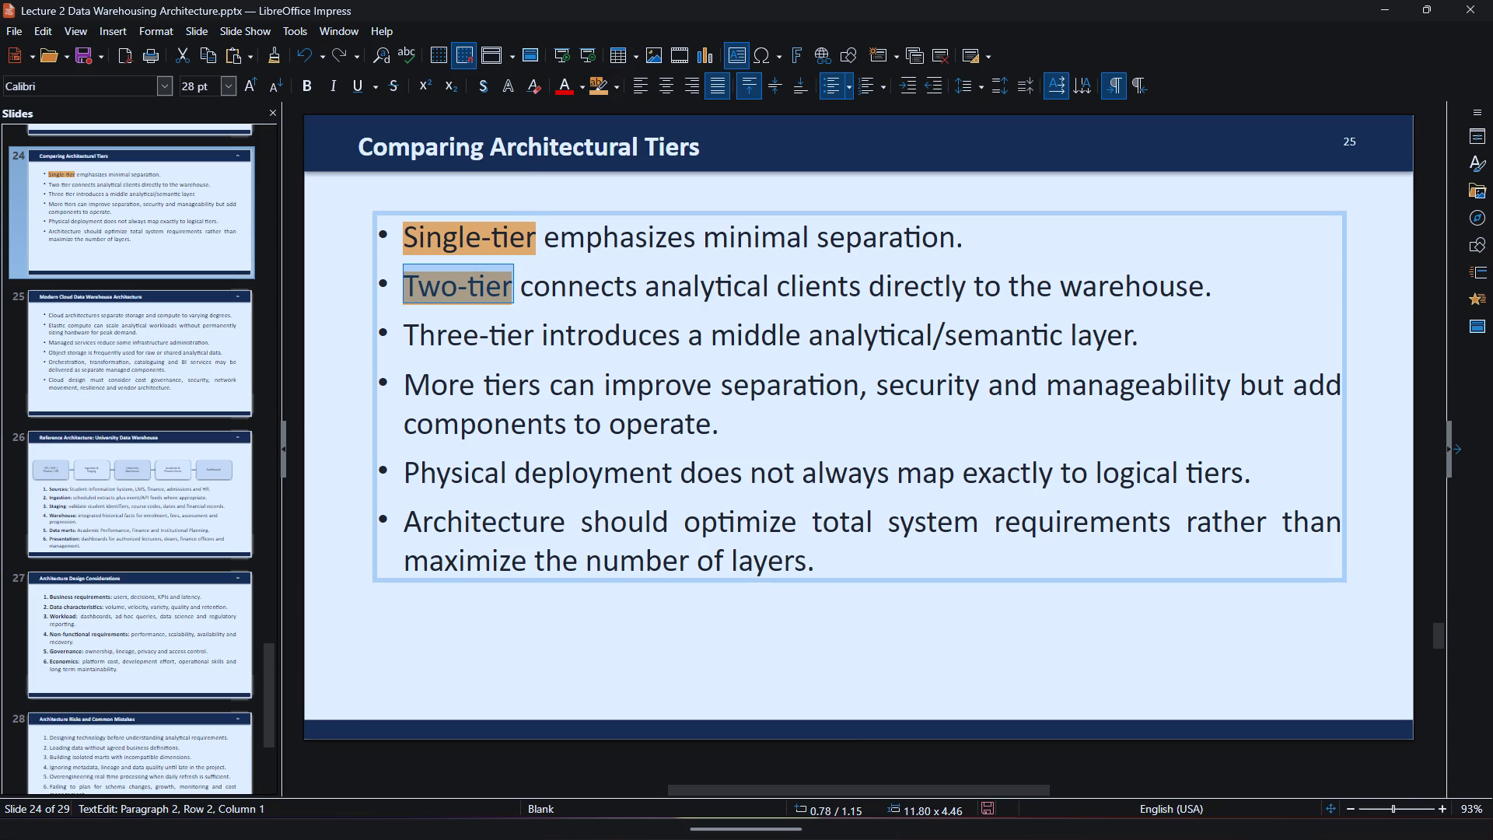
left_click_drag(529, 331, 462, 331)
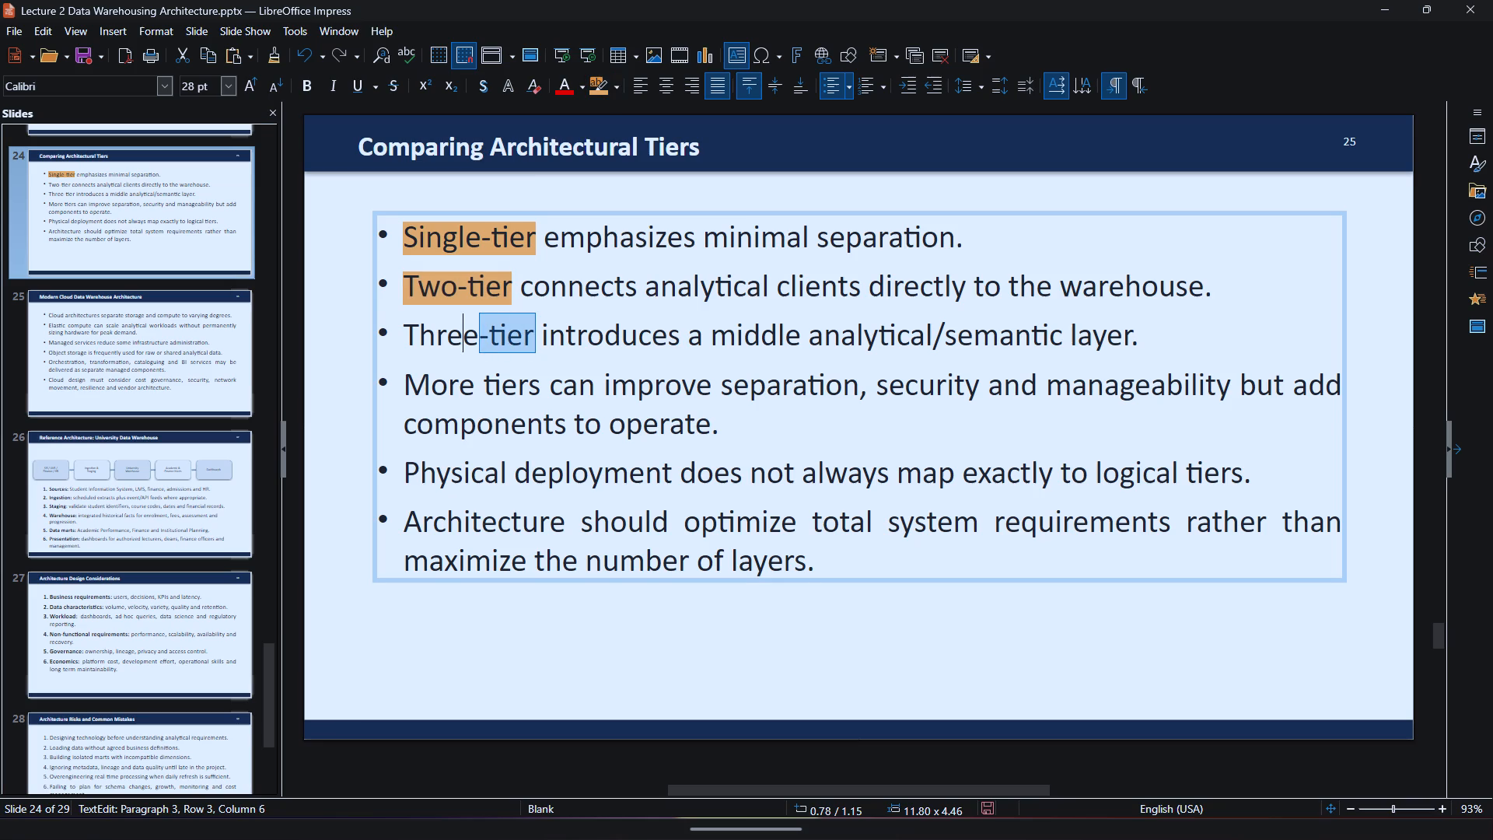
left_click_drag(462, 331, 401, 331)
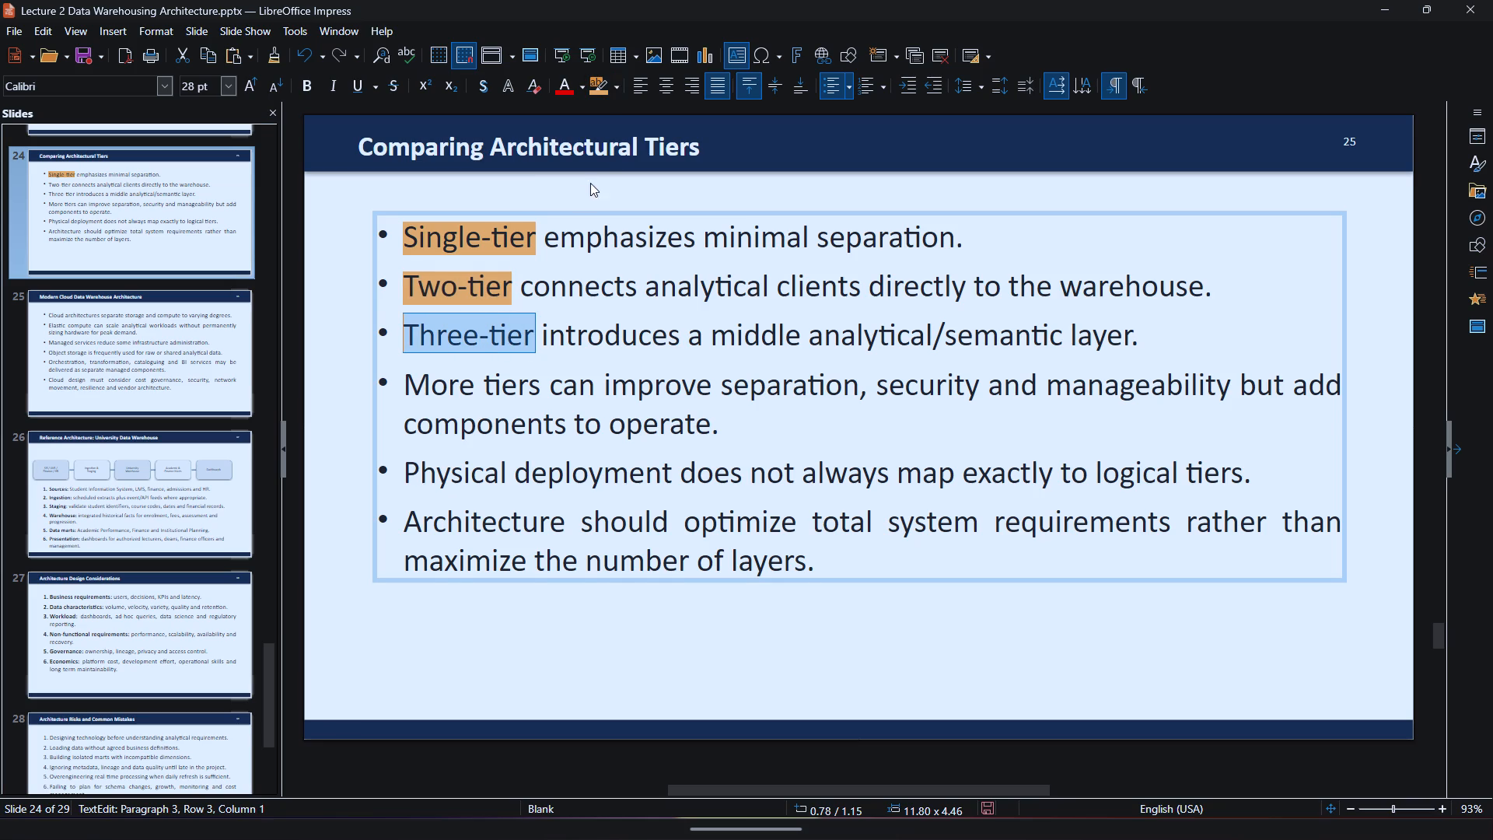
left_click(585, 81)
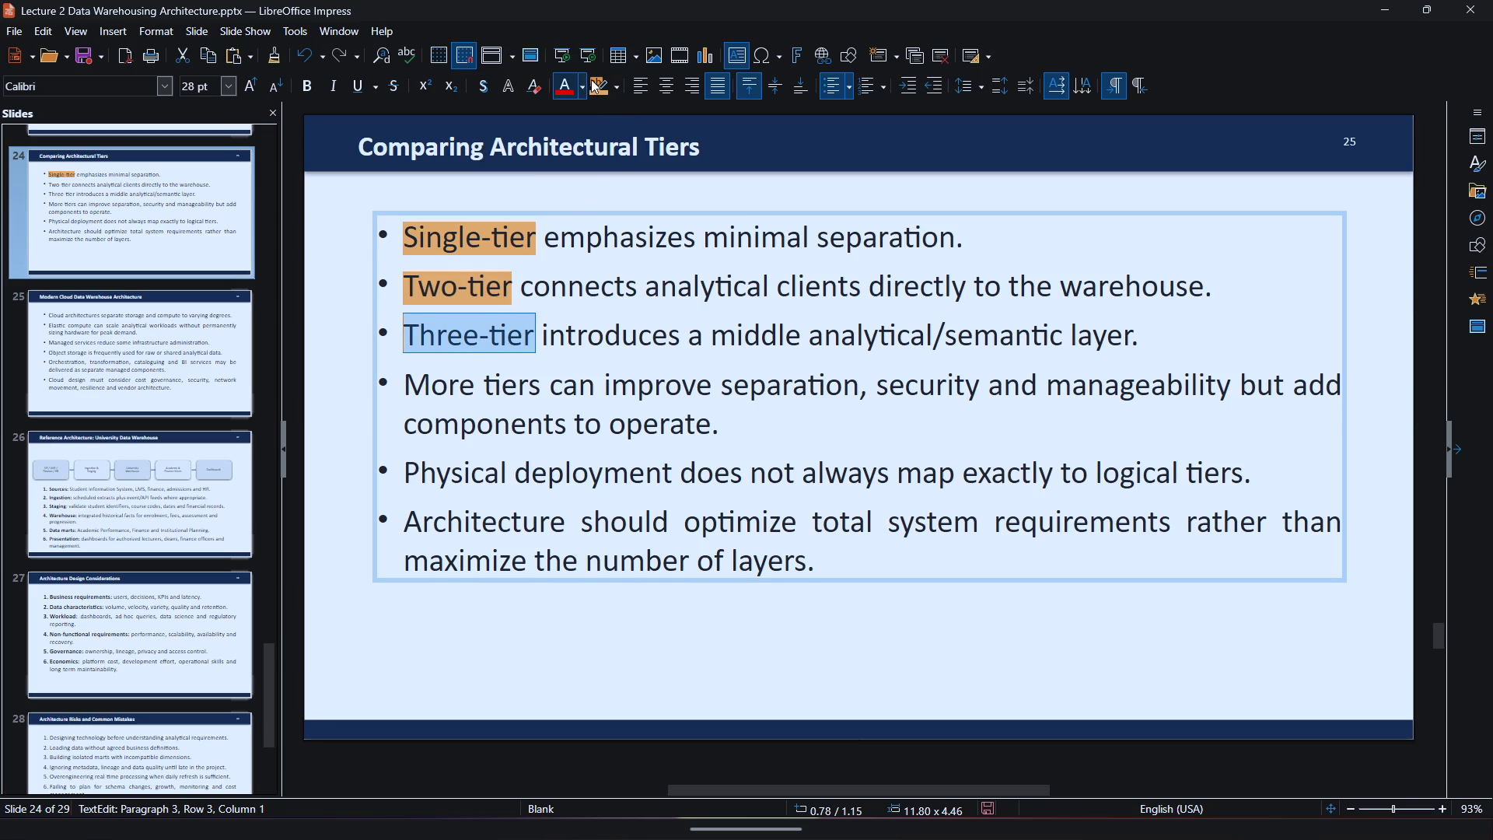
left_click(592, 78)
left_click(593, 78)
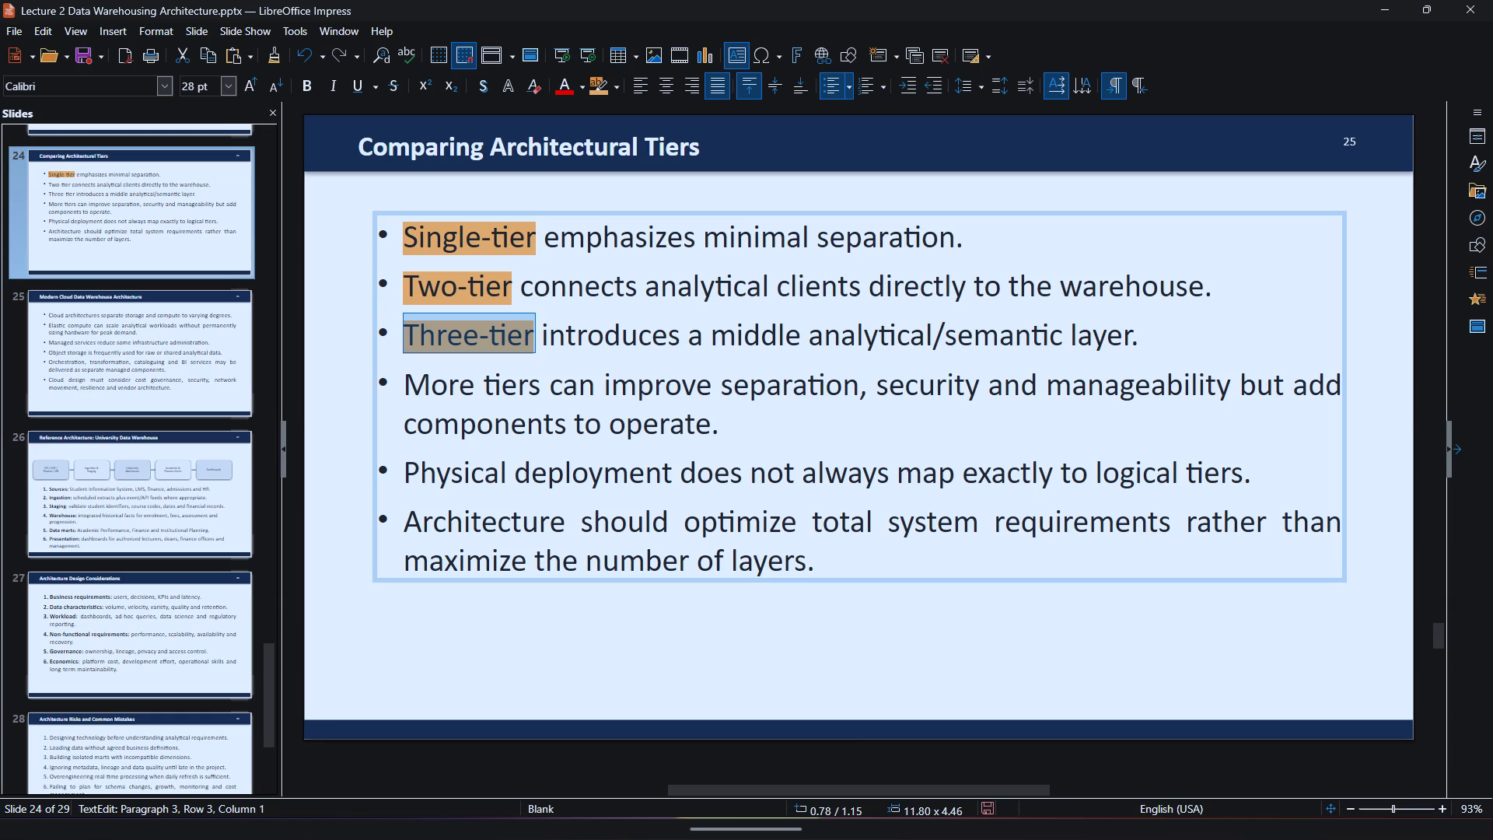
left_click(573, 313)
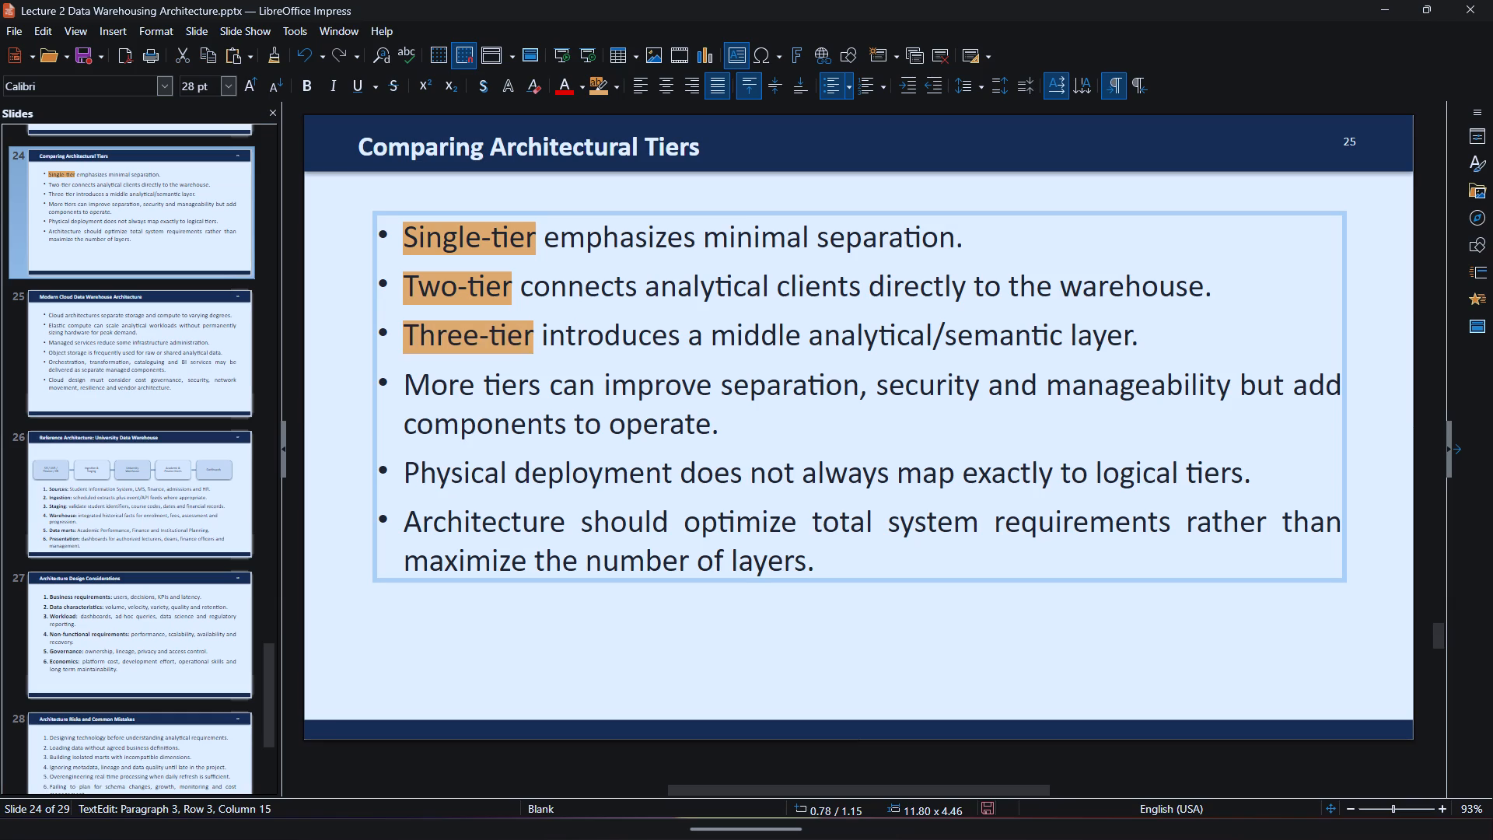
Highlight "minimal separation", "analytical clients directly to the warehouse." and "middle analytical/semantic layer." in the first three bullets in light lime green.
left_click_drag(702, 244, 953, 236)
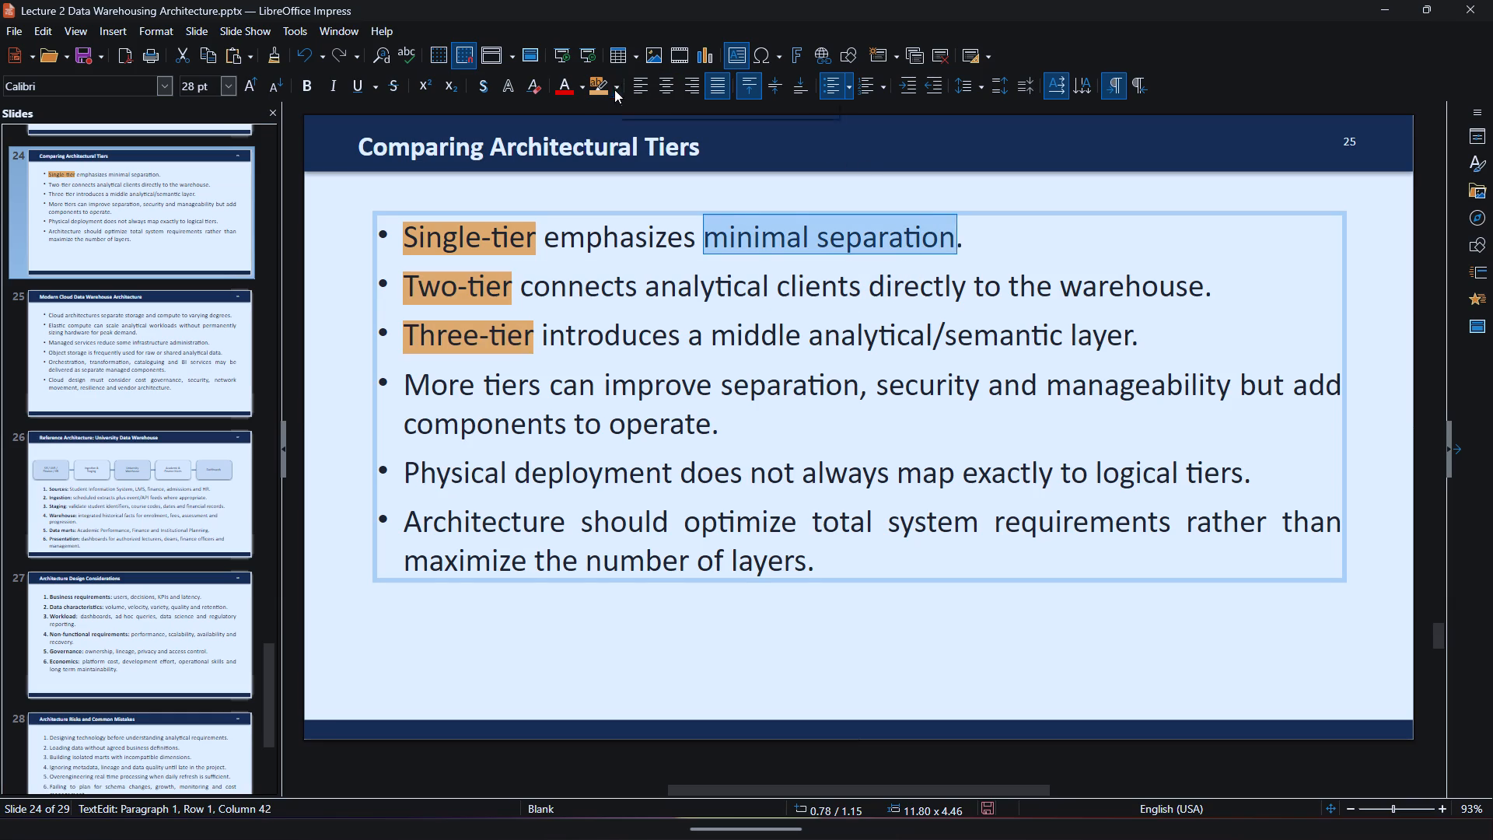
left_click(613, 92)
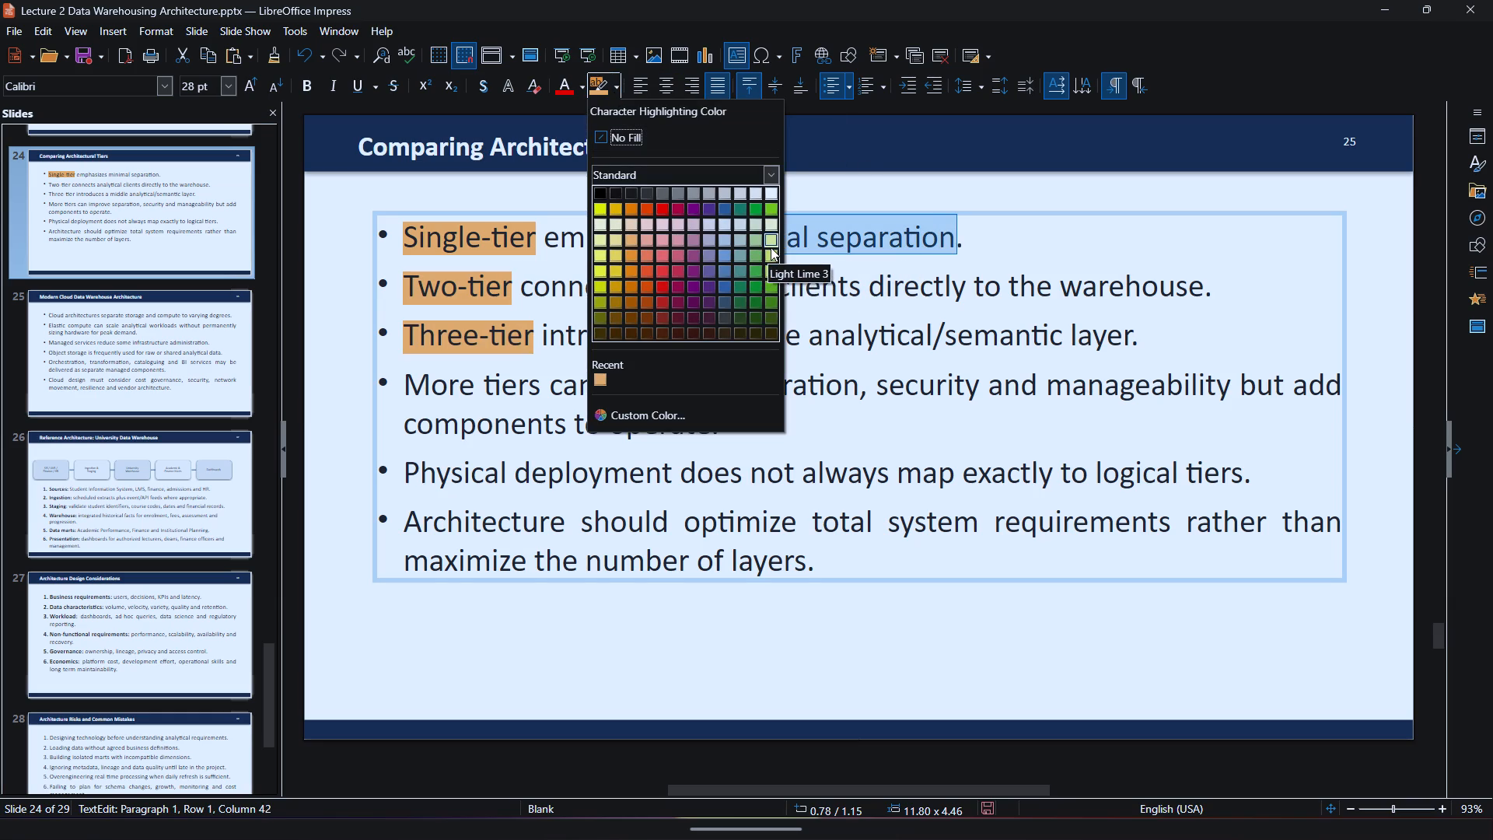
left_click(772, 250)
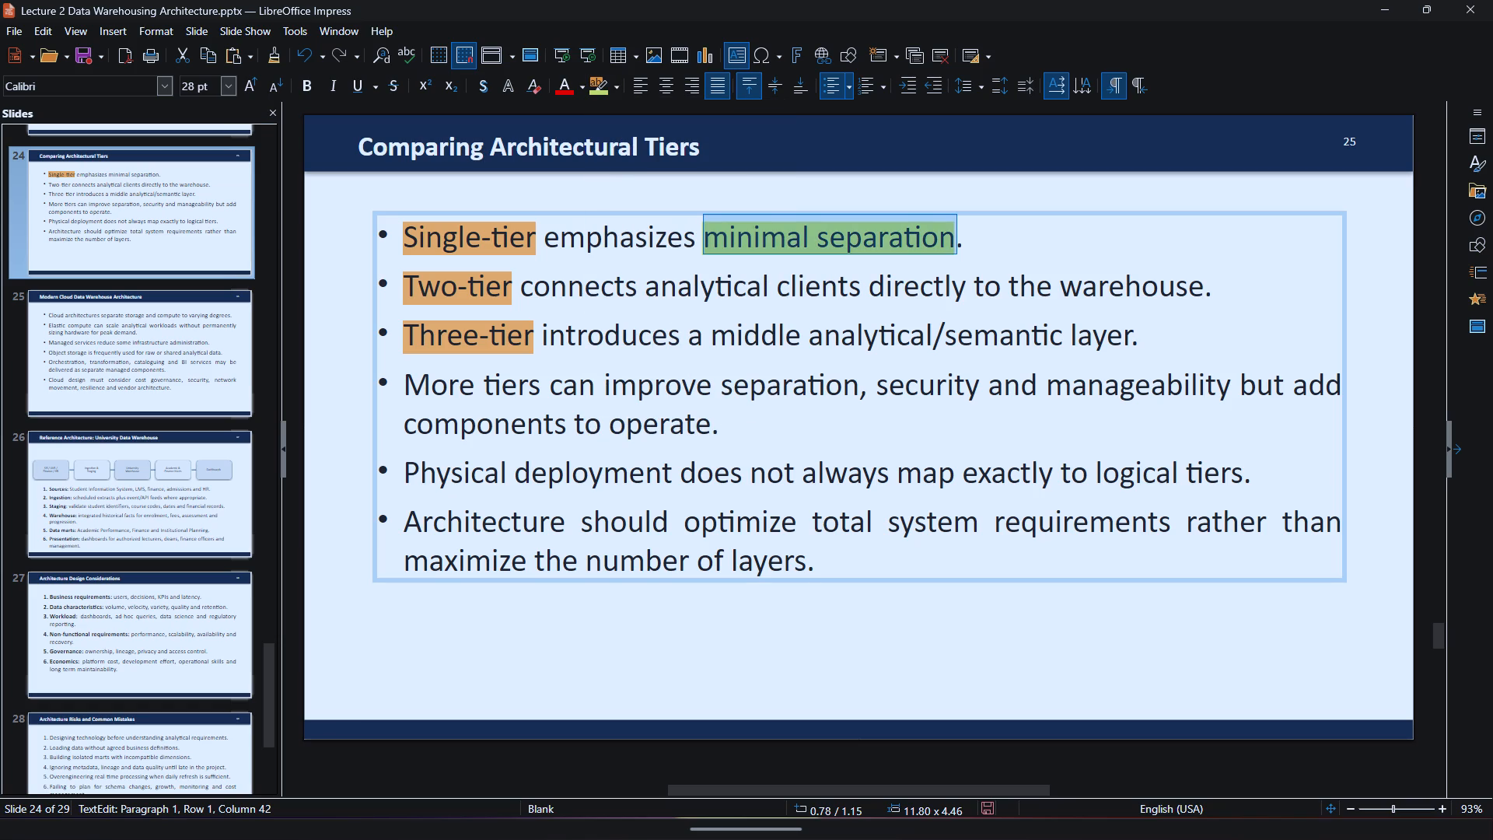
left_click_drag(649, 286, 1140, 330)
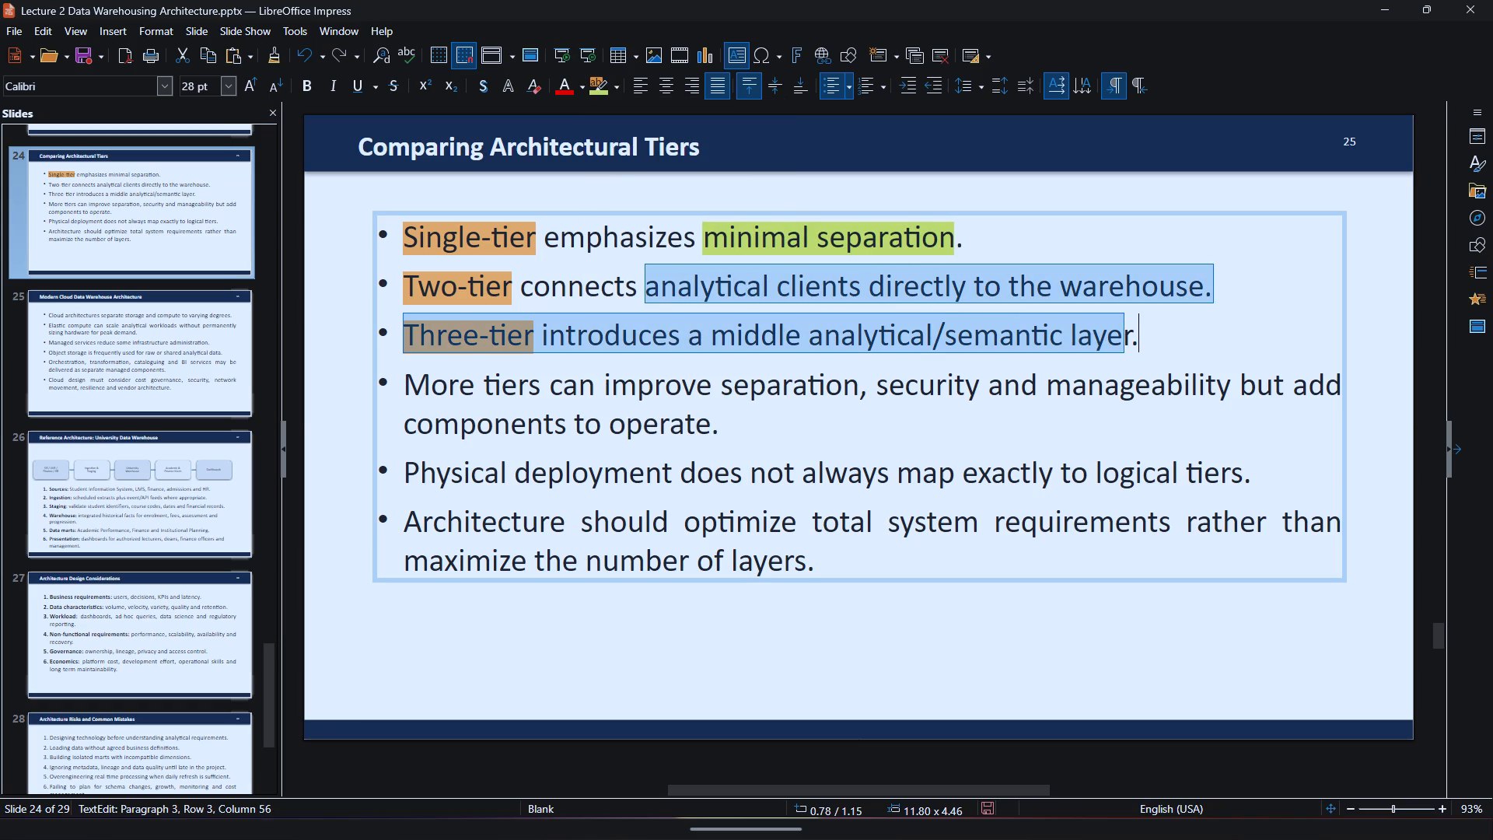
left_click_drag(1140, 330, 1209, 296)
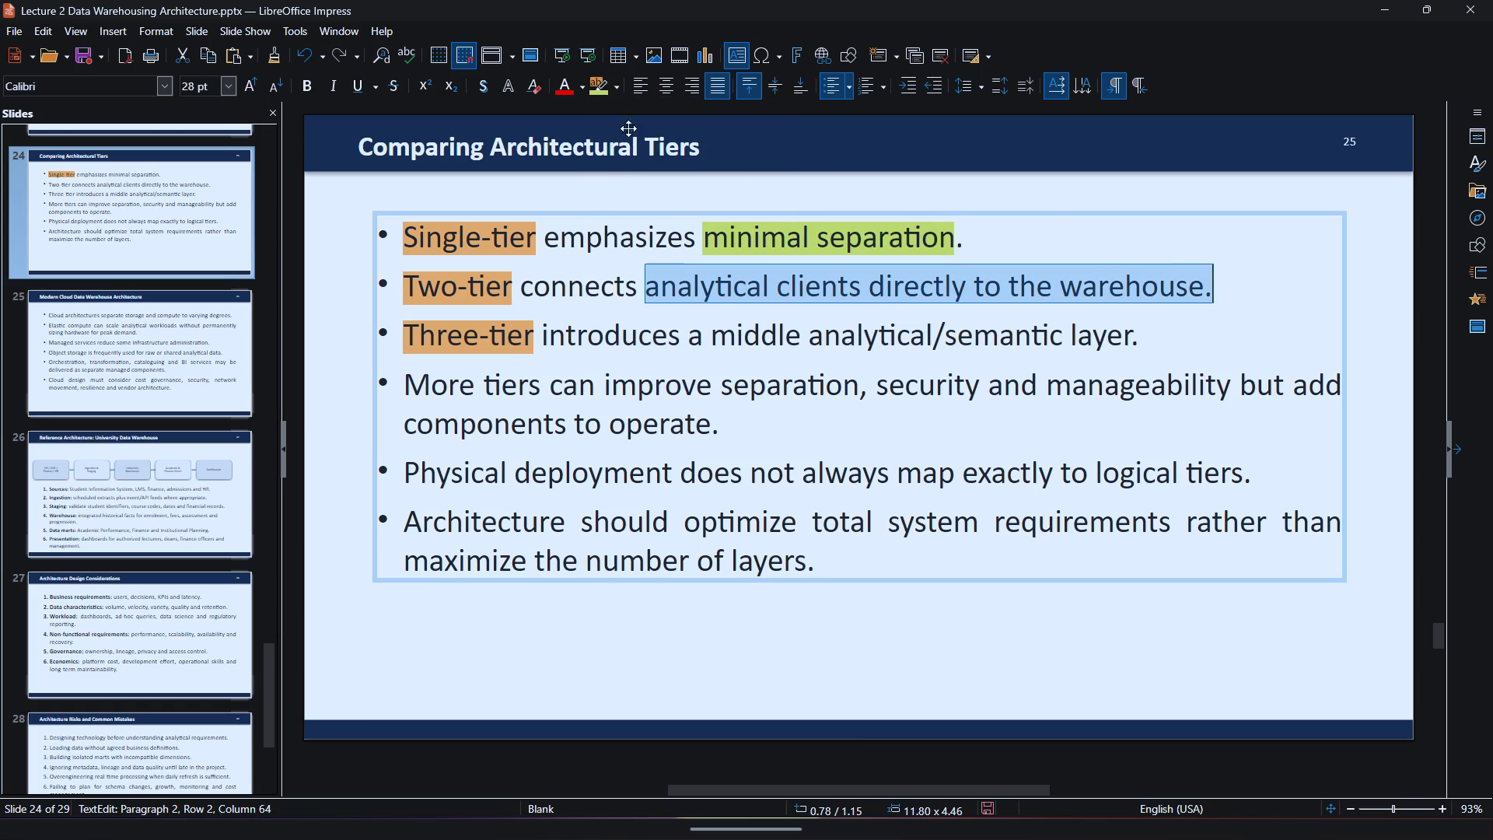
left_click(596, 87)
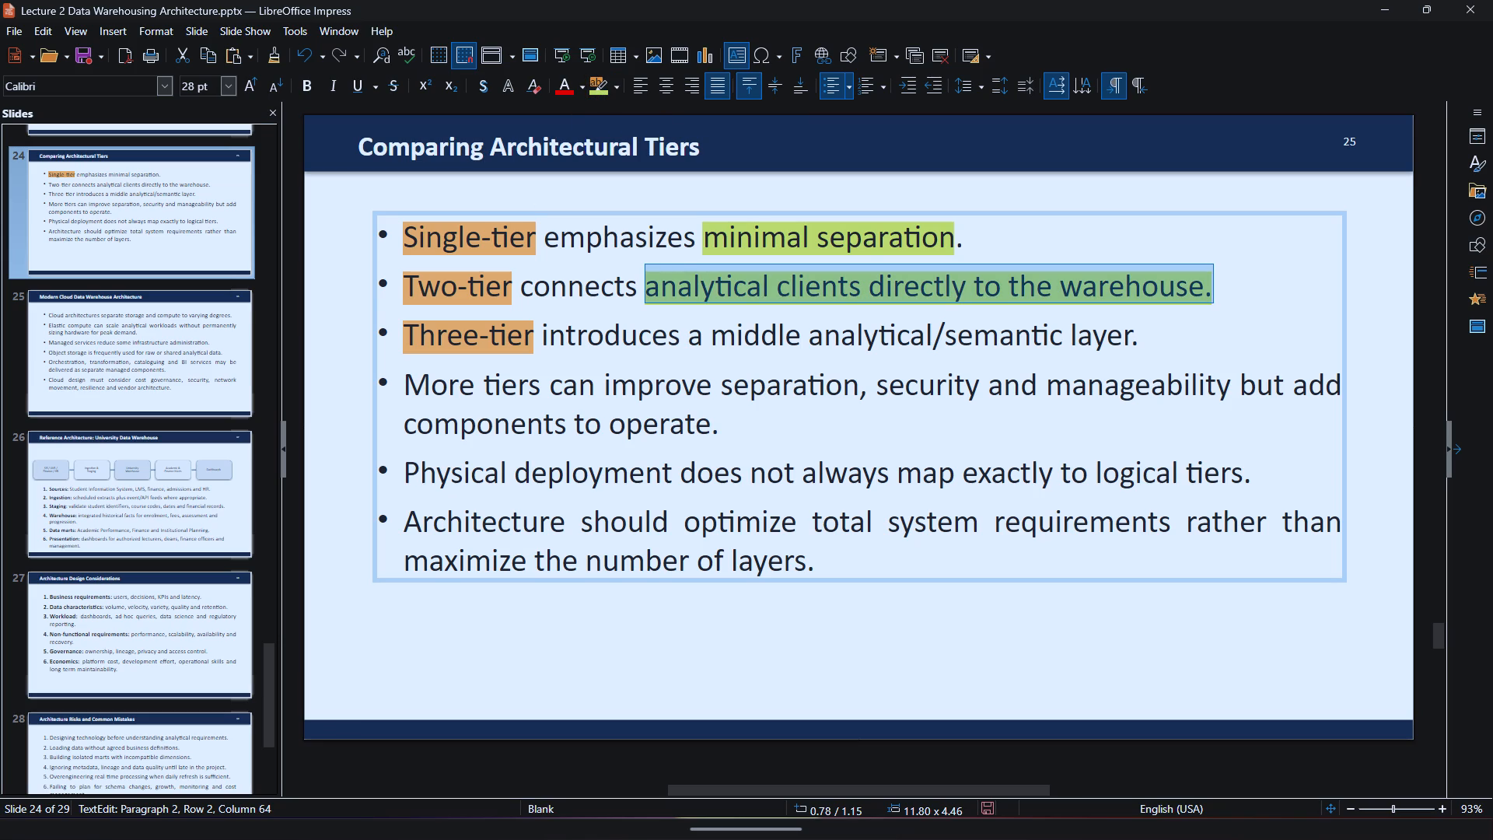
left_click_drag(715, 336, 963, 342)
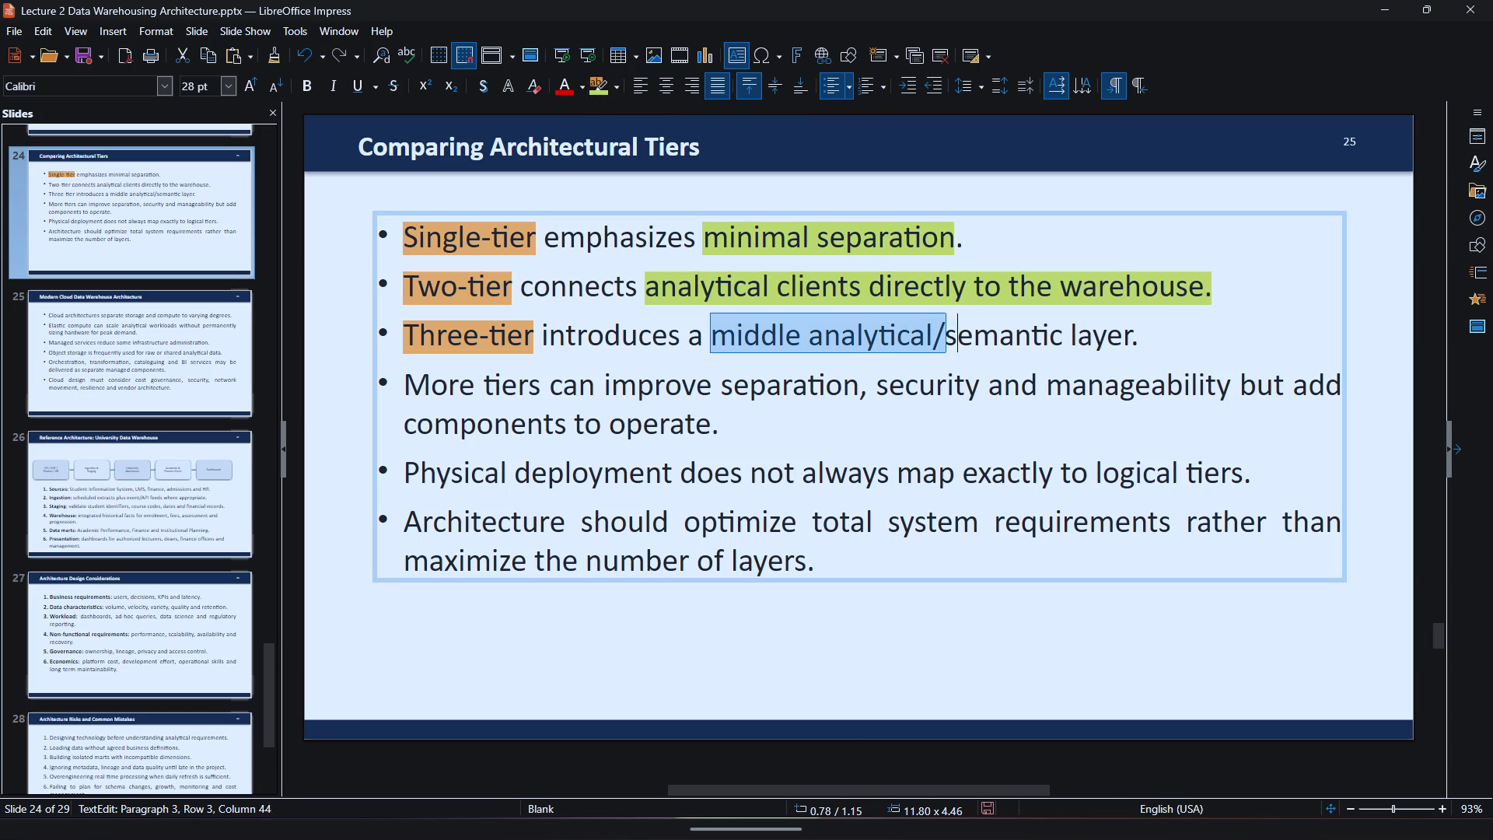
left_click_drag(963, 342, 1145, 338)
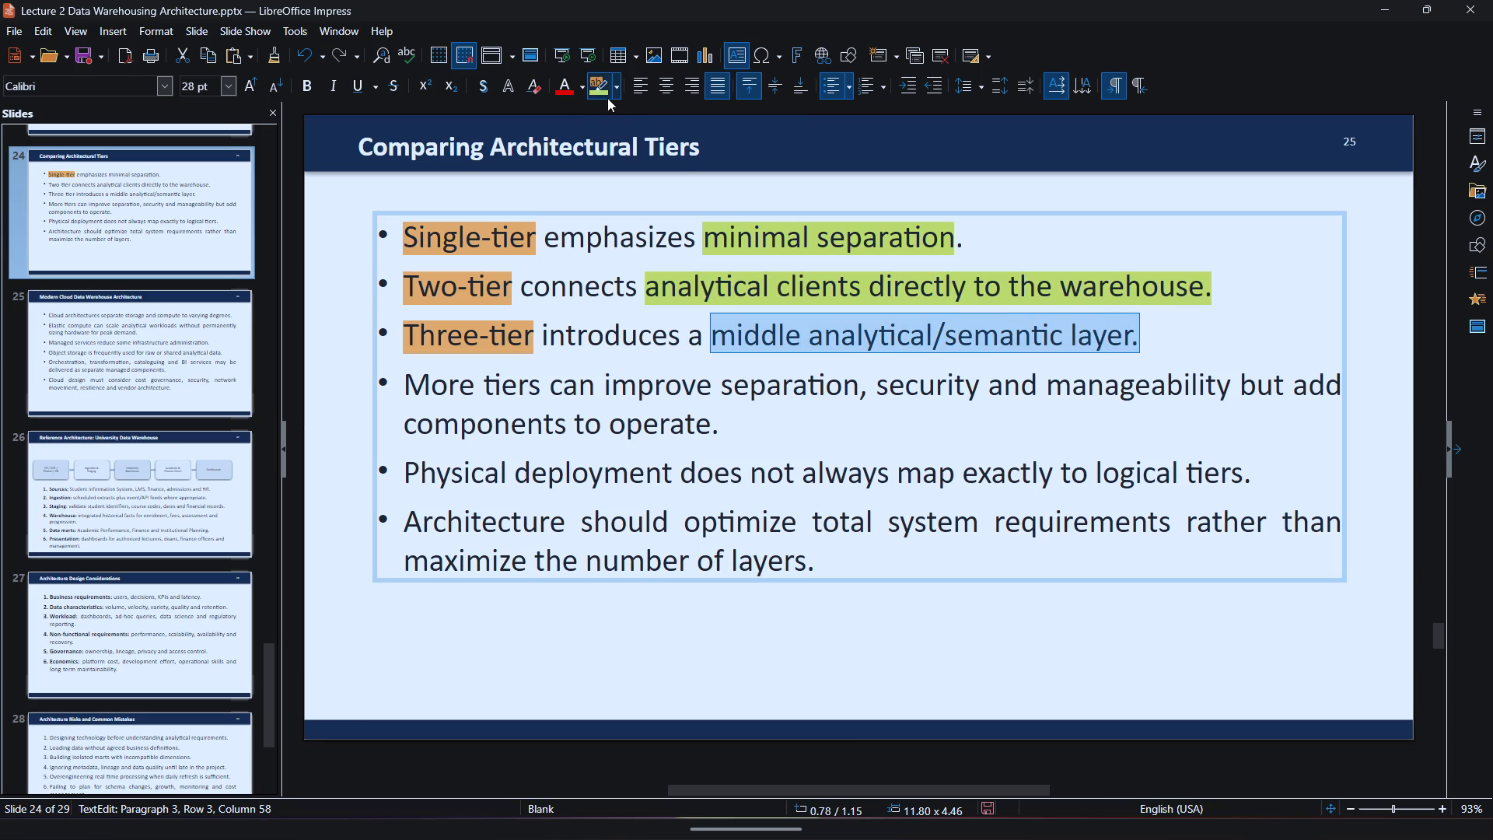
left_click(597, 83)
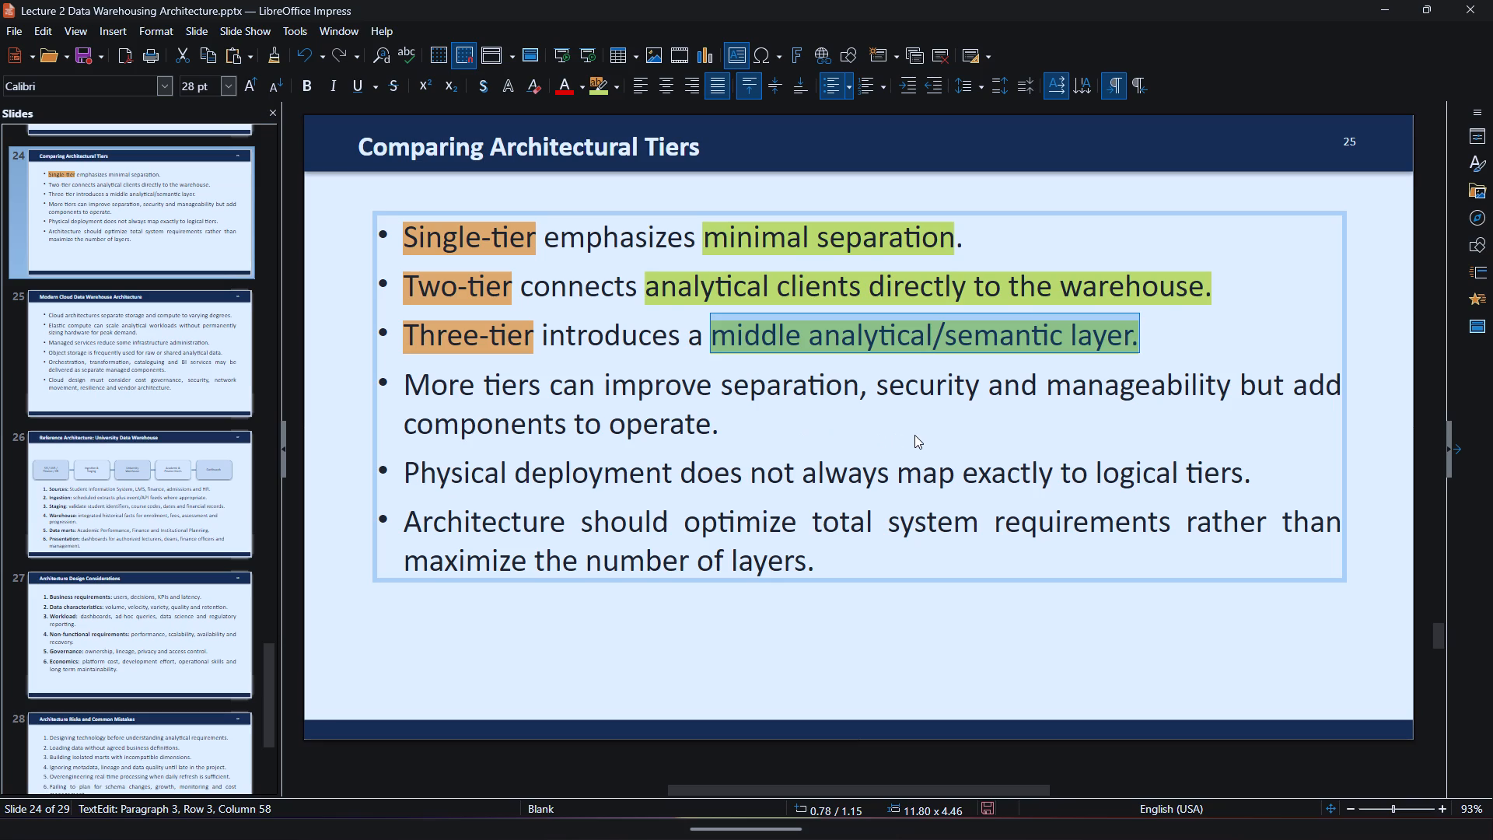
left_click(723, 448)
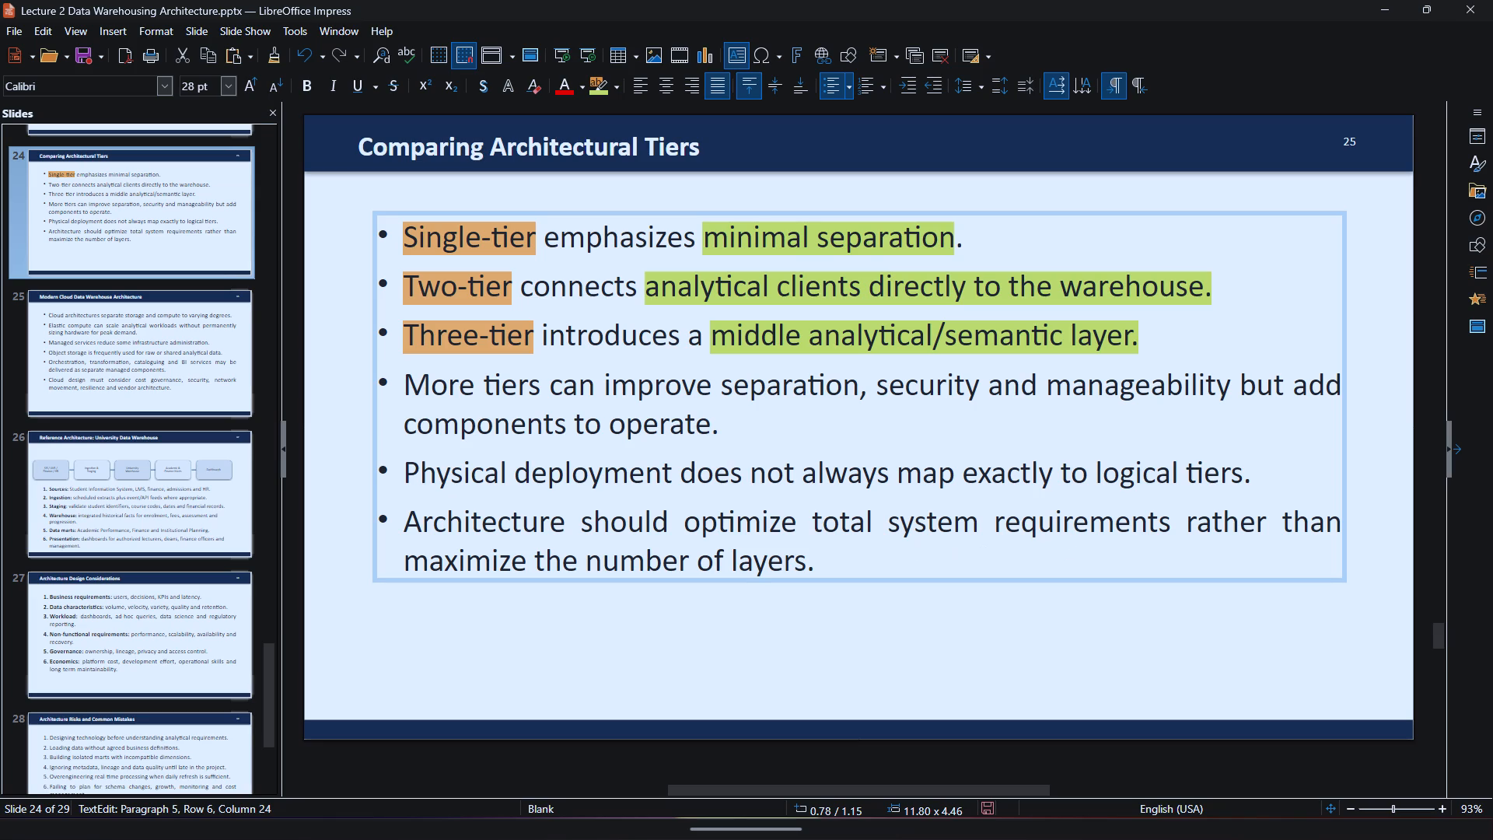
Open the Modern Cloud Data Warehouse Architecture slide.
left_click(130, 362)
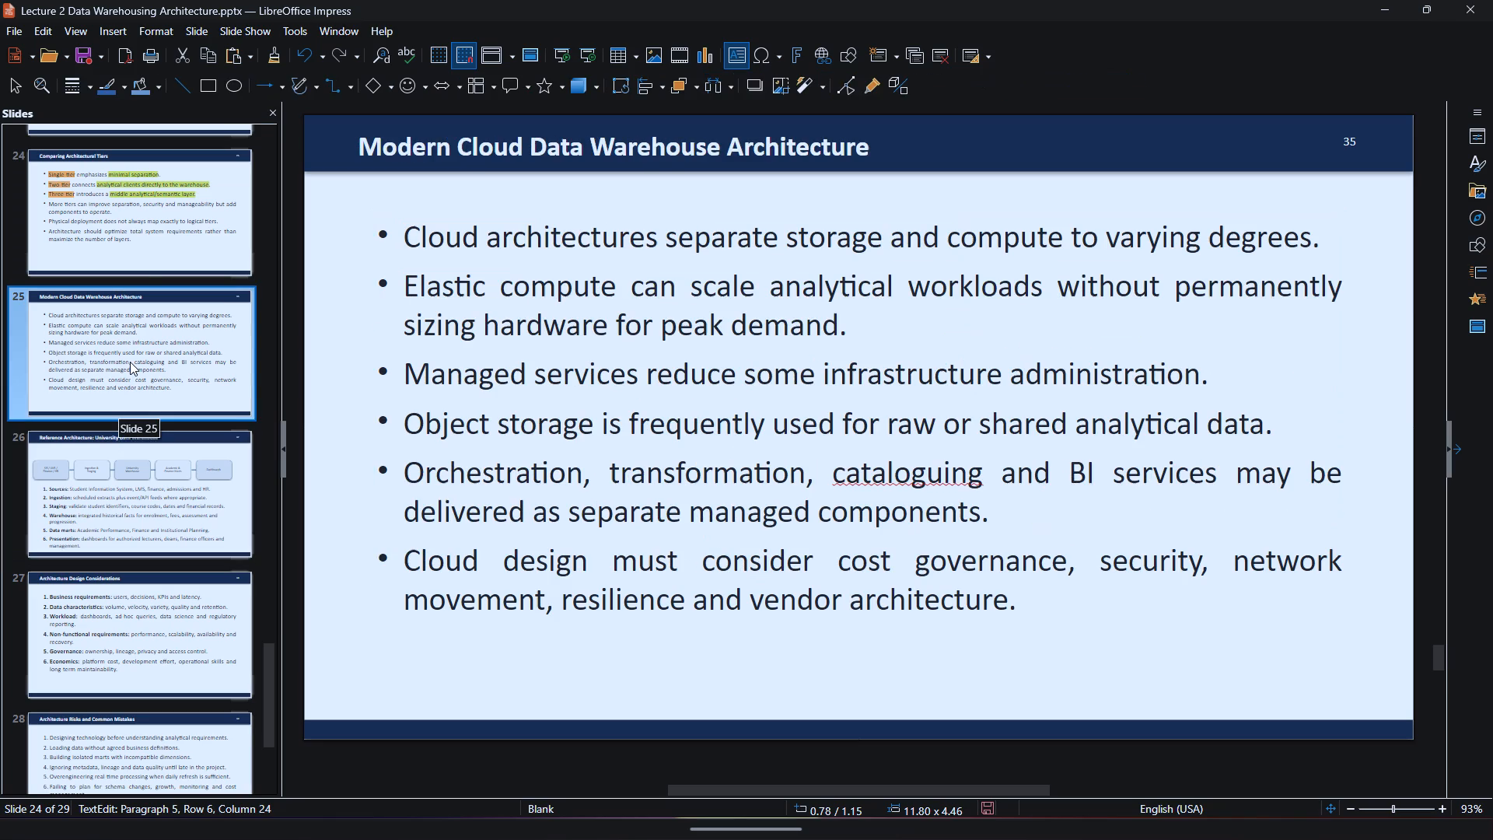
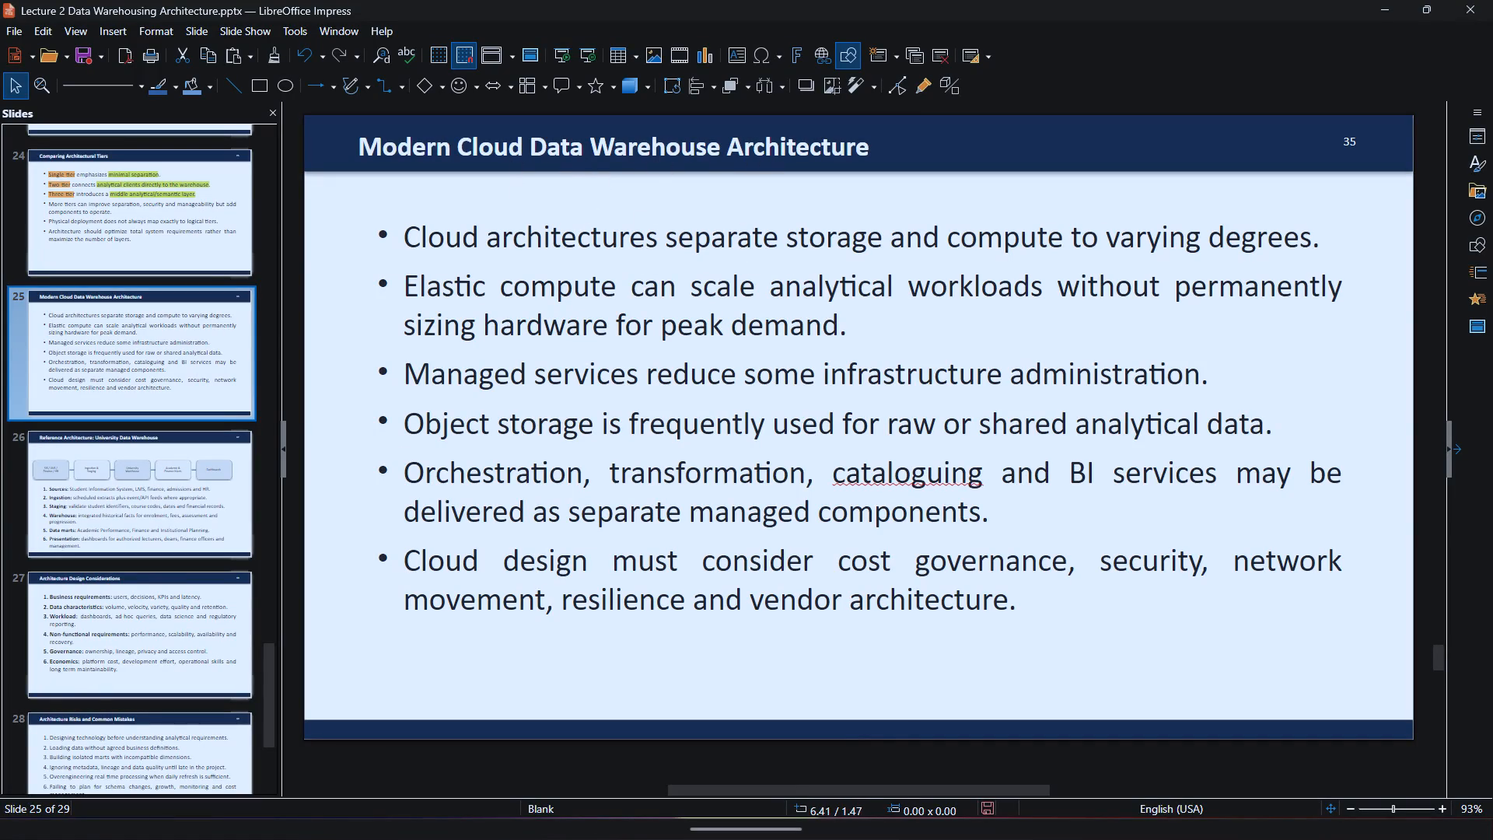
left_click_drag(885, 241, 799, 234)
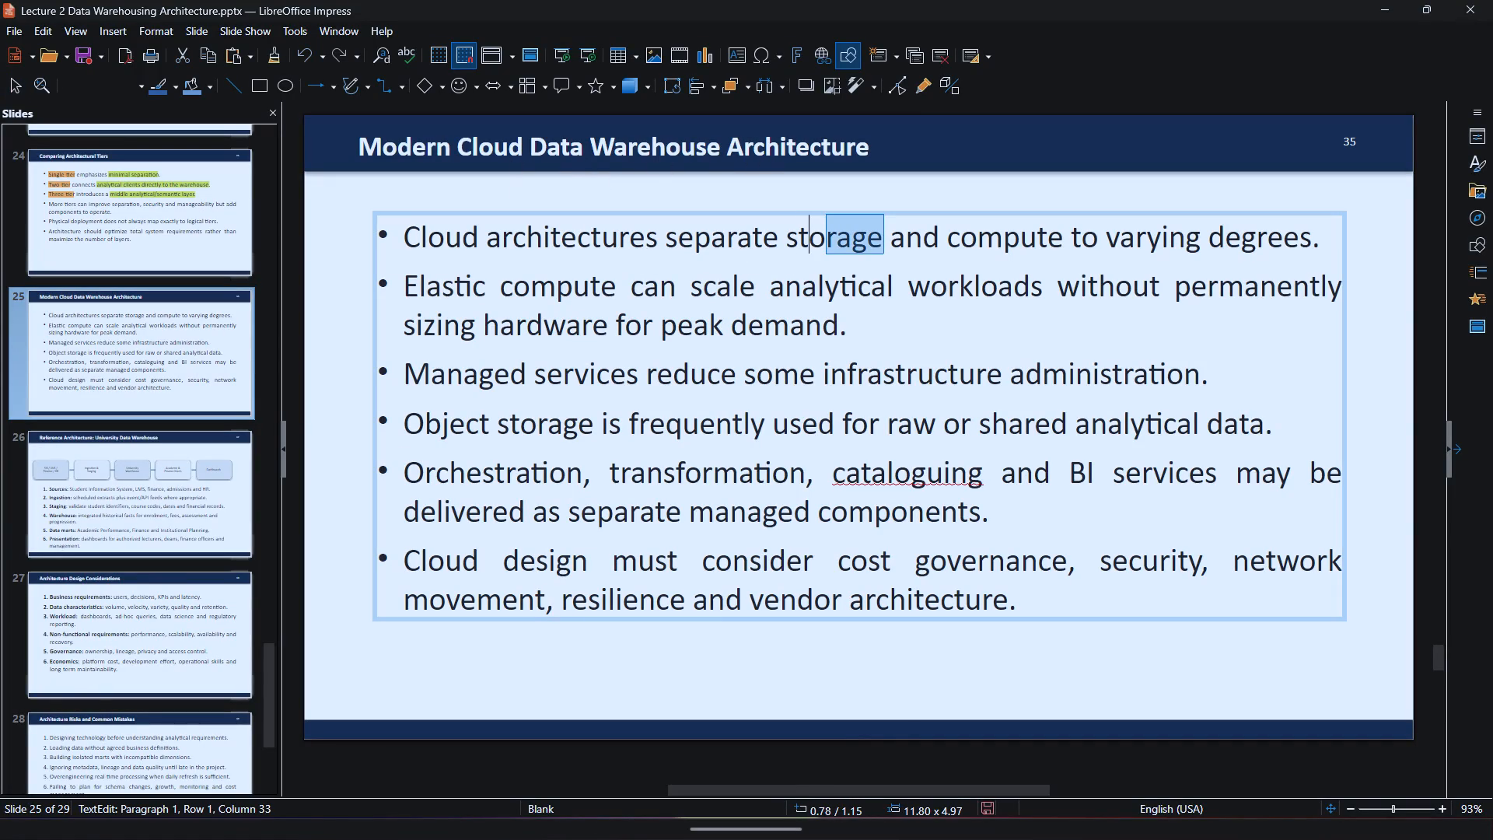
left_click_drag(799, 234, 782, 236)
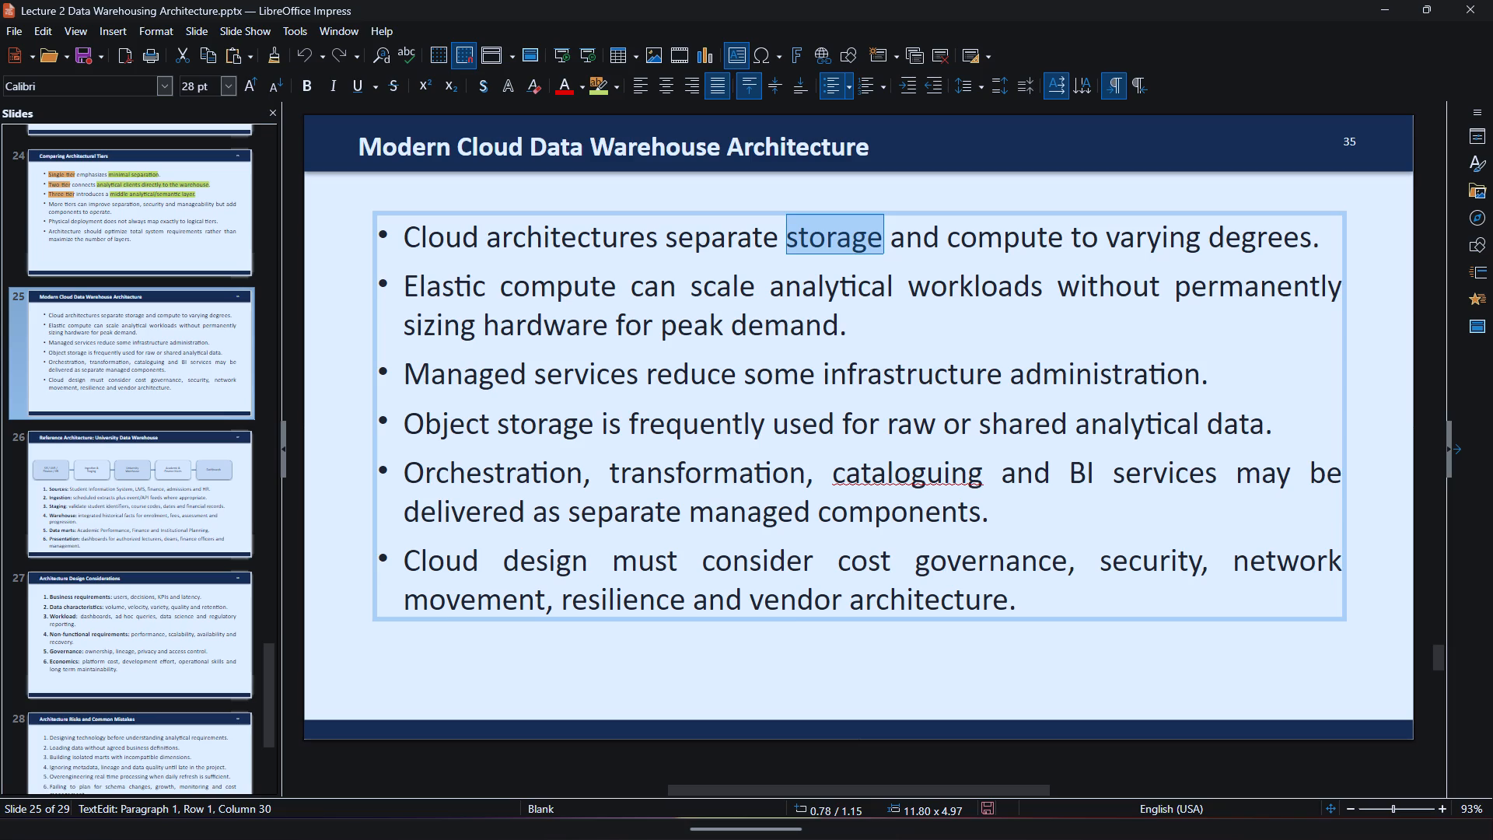
Dismiss the pending Outlook, WhatsApp and Google Chrome notifications and return to the presentation.
left_click(1463, 831)
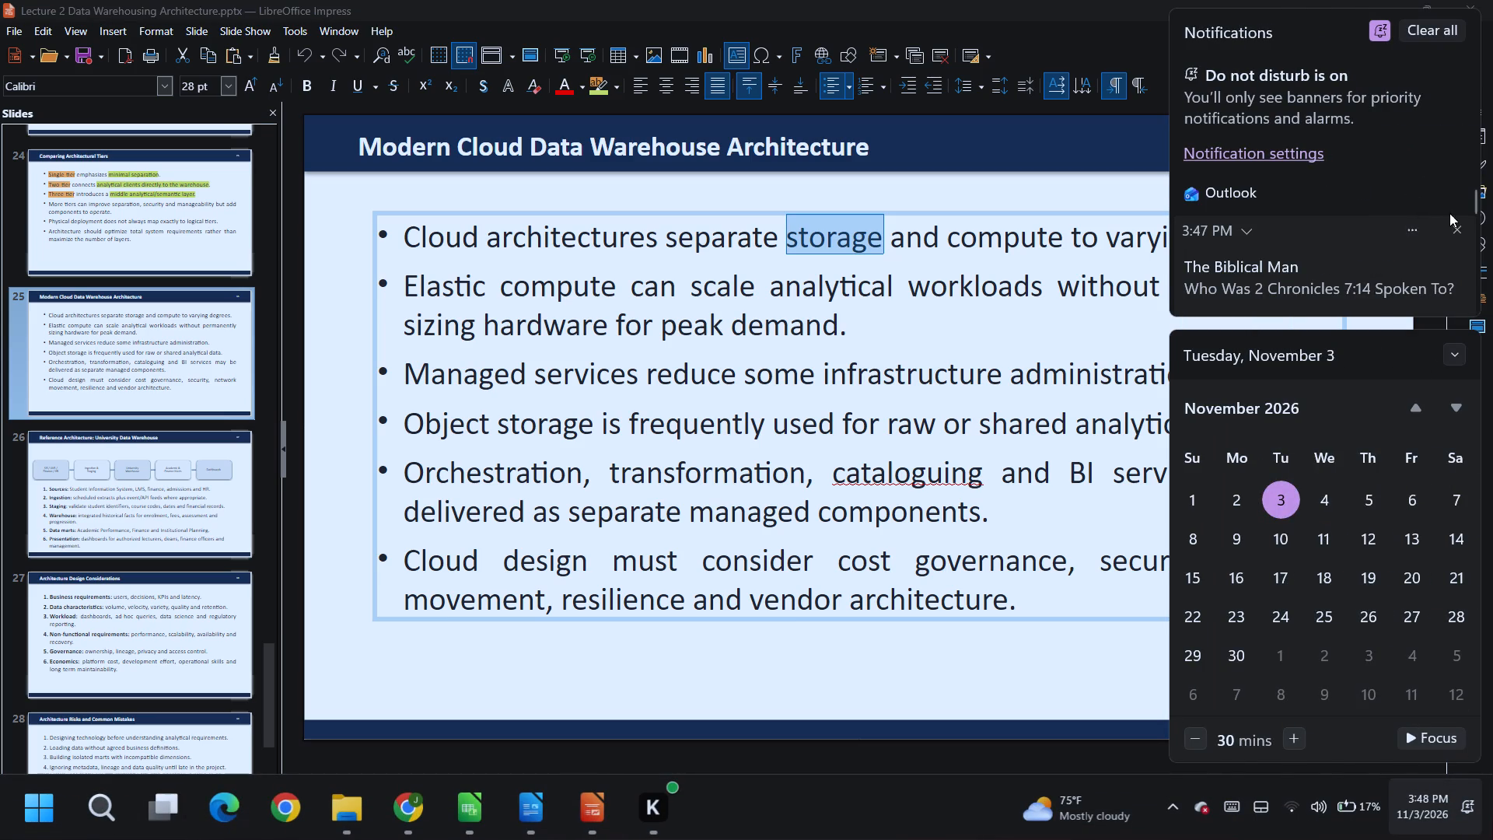
left_click(1459, 193)
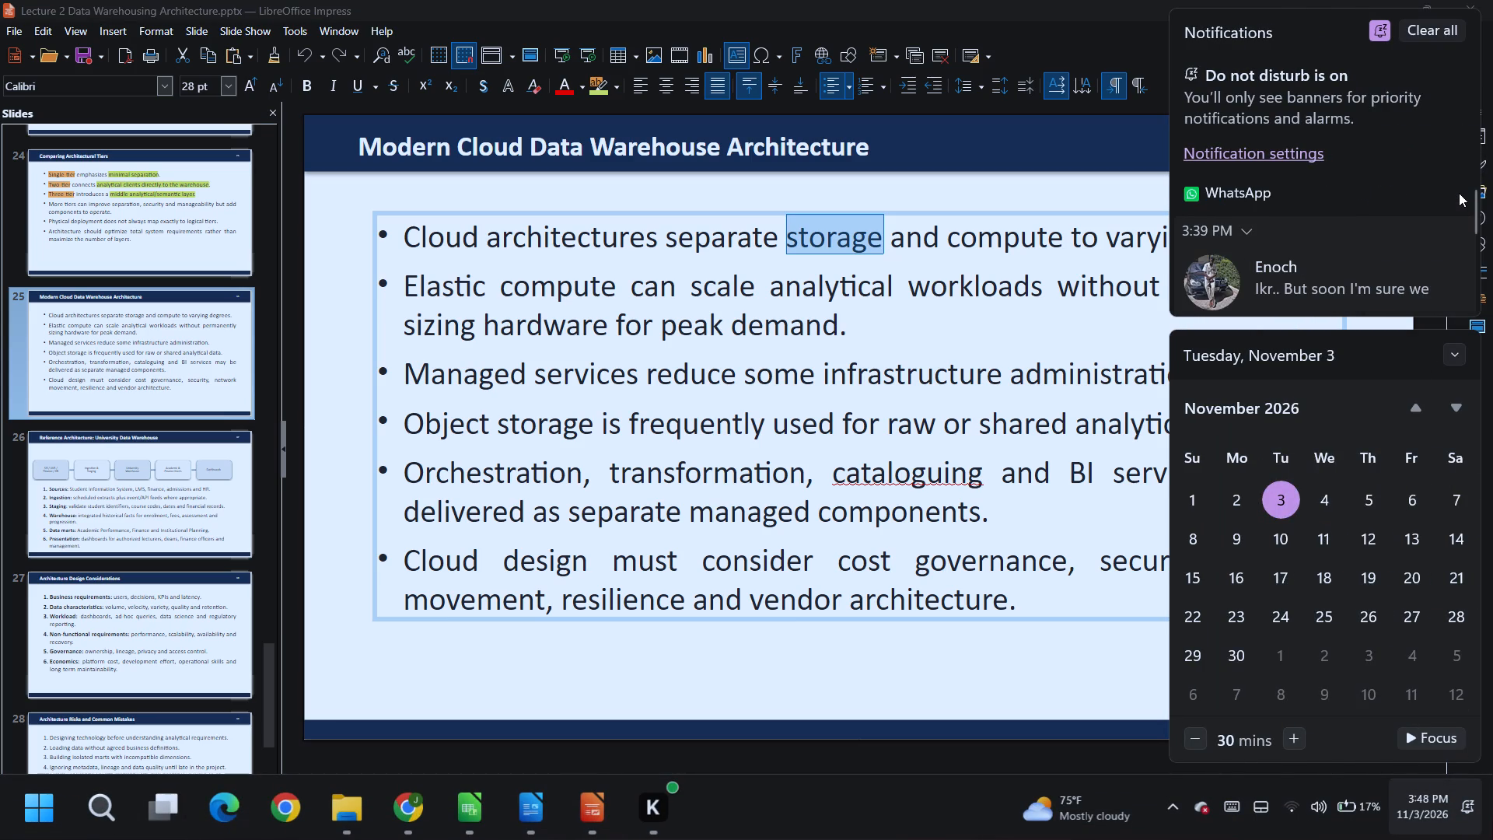
left_click(1459, 193)
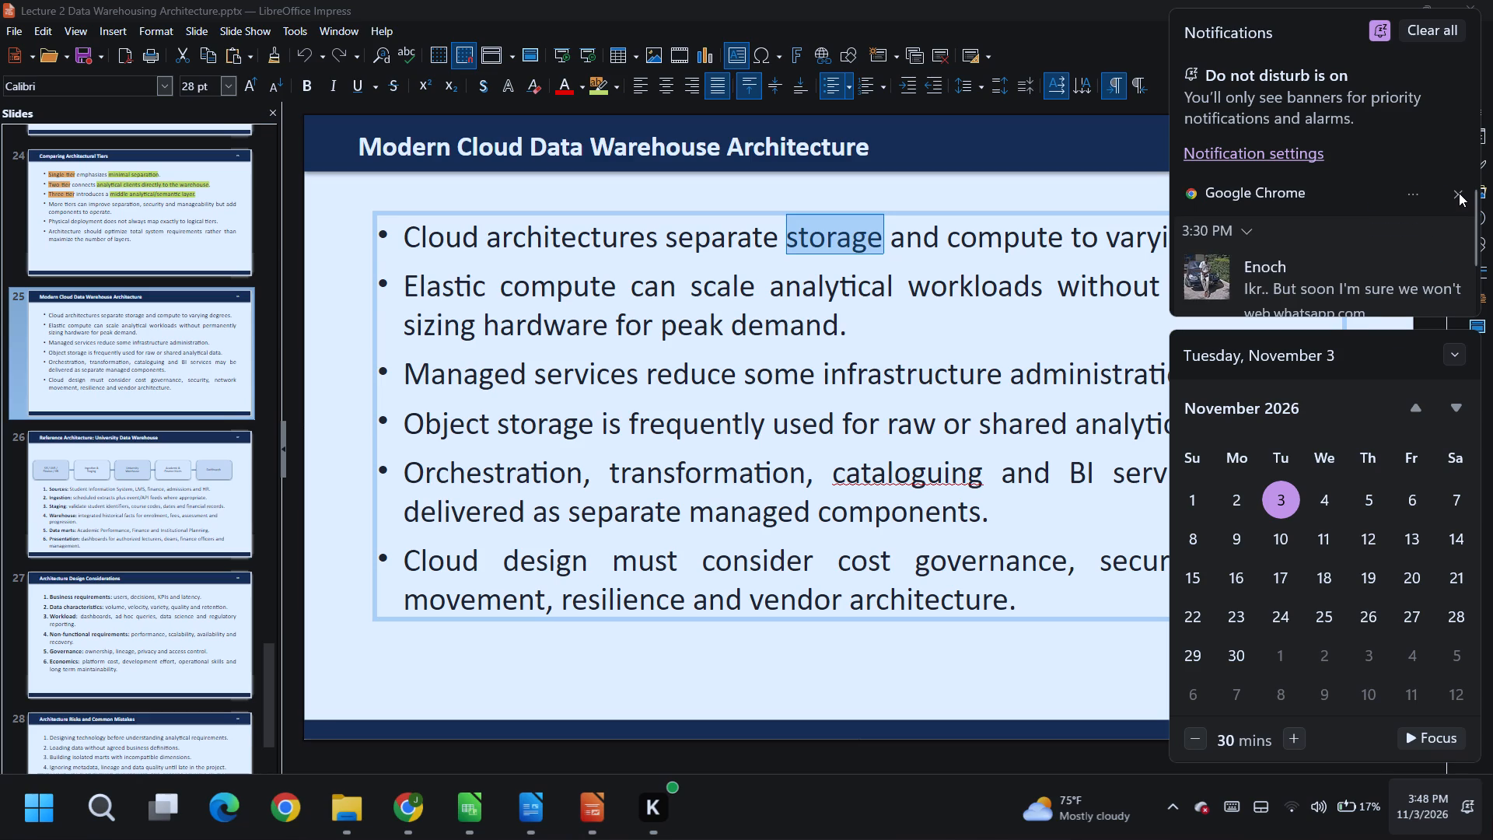
left_click(1459, 193)
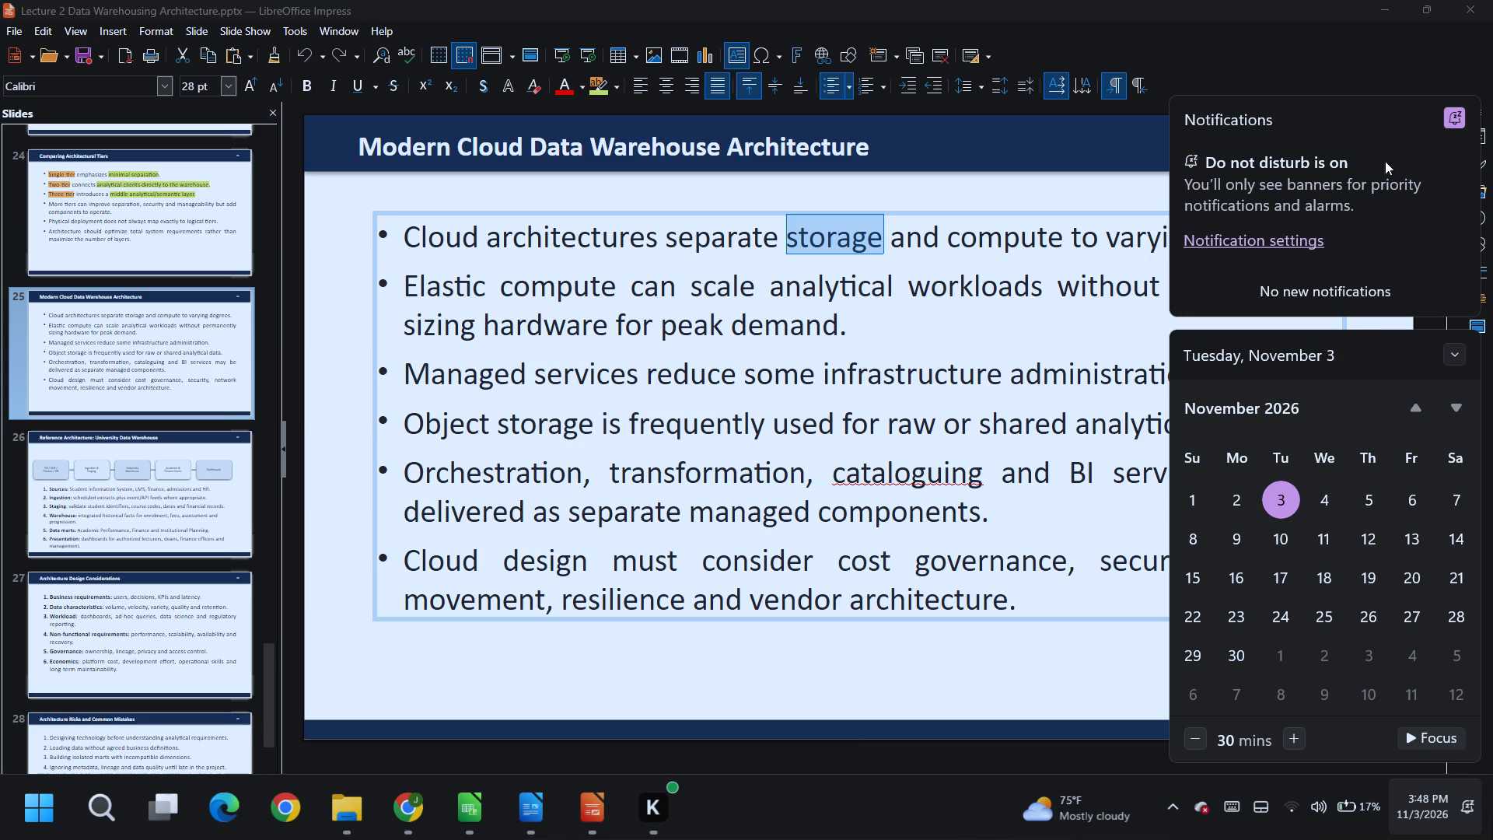
left_click(802, 334)
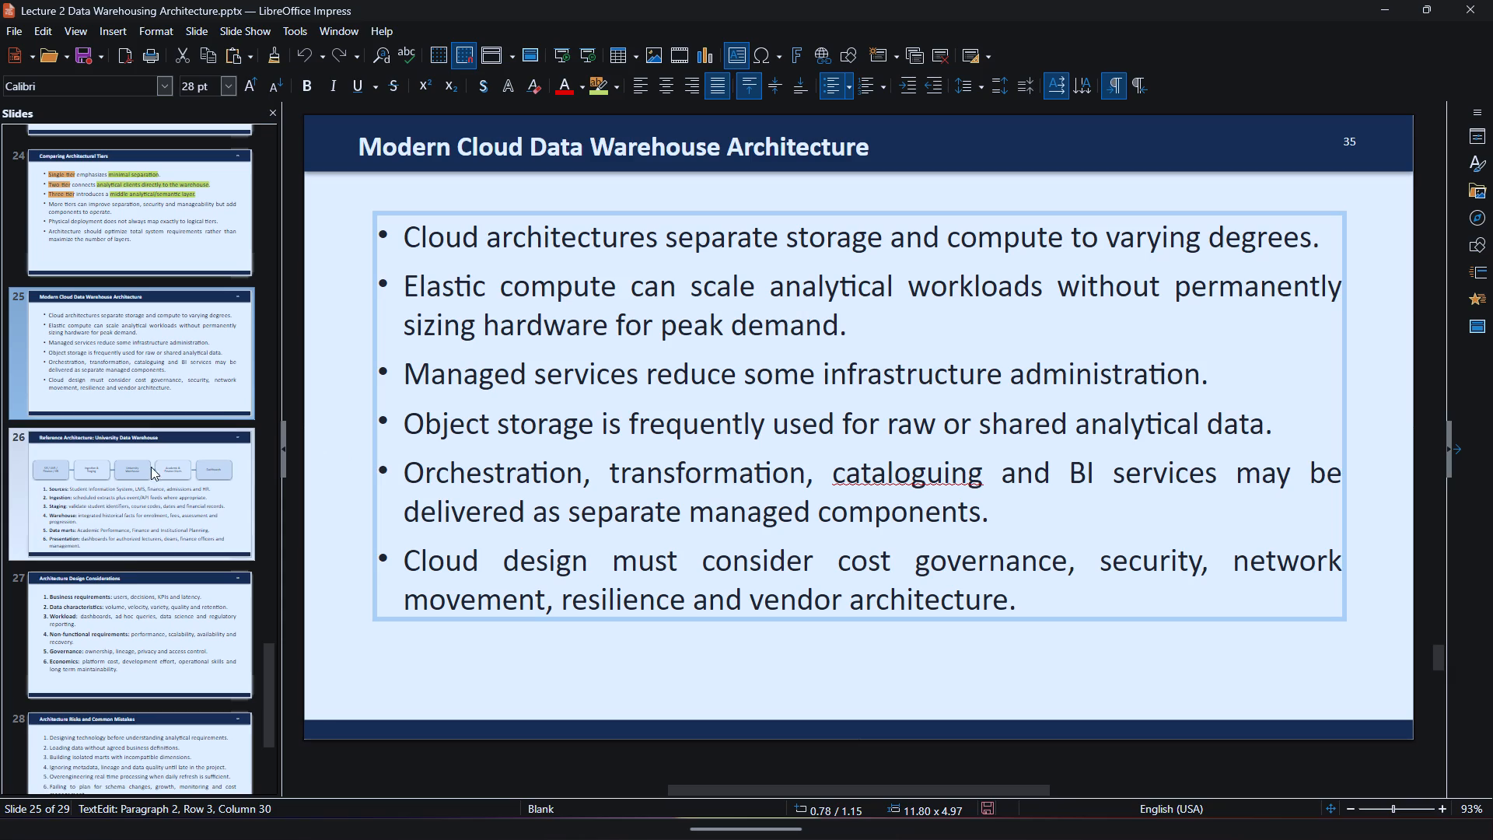
Read through the Reference Architecture: University Data Warehouse slide, including its diagram and the six numbered components.
left_click(125, 483)
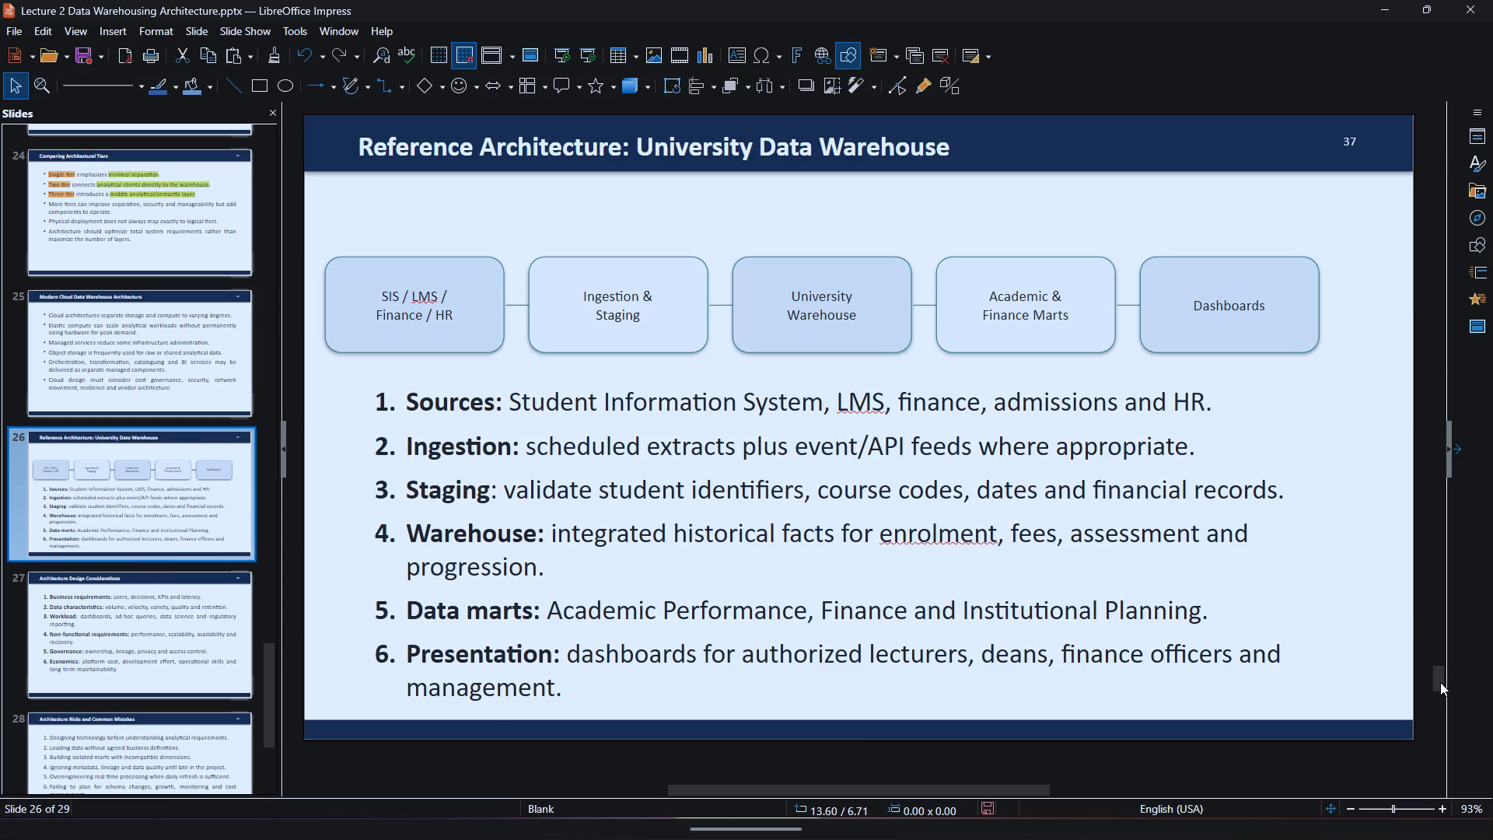
left_click_drag(1441, 682, 1446, 674)
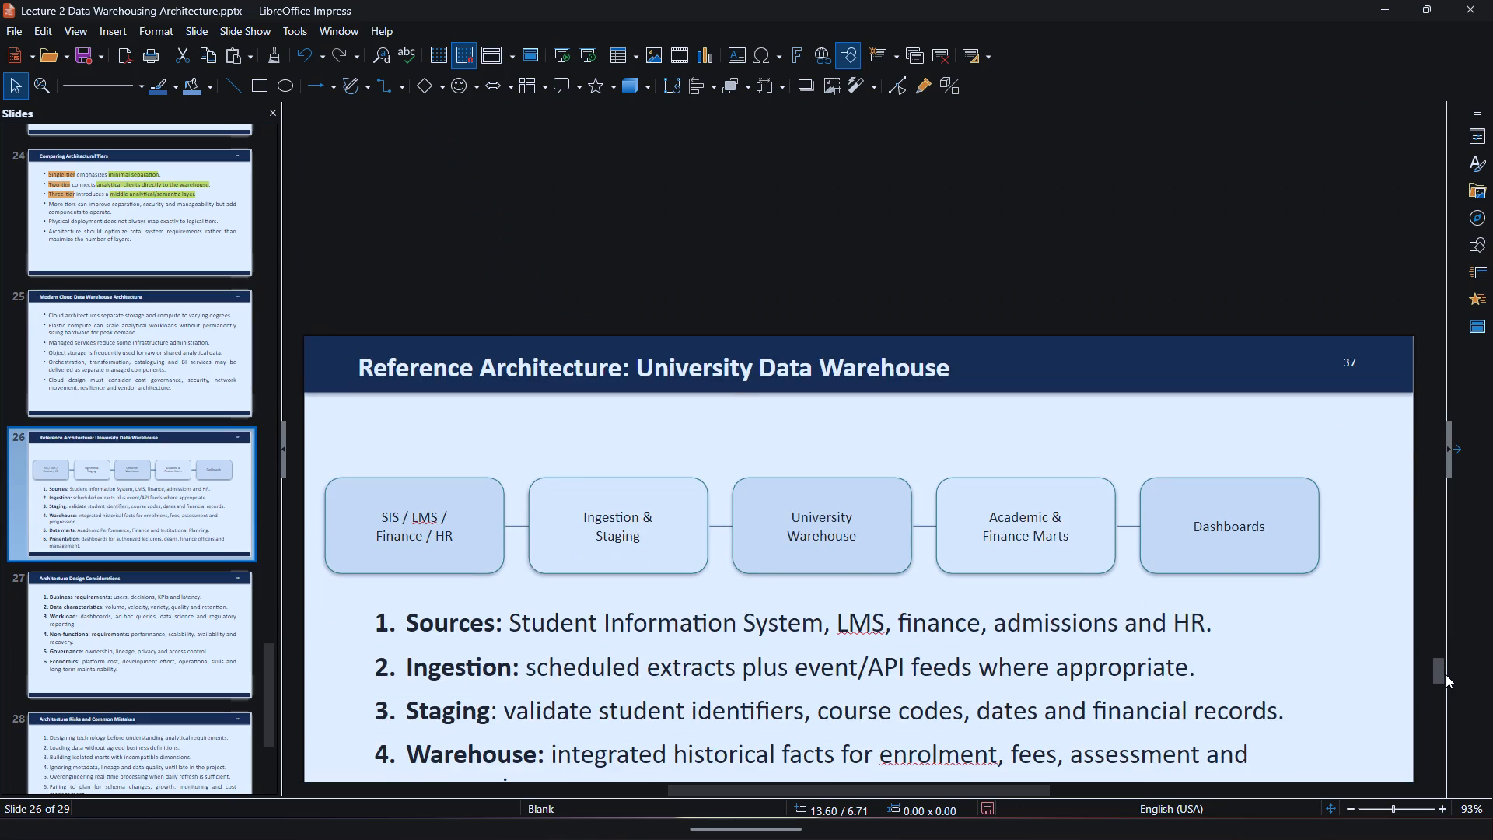
left_click_drag(1446, 674, 1449, 684)
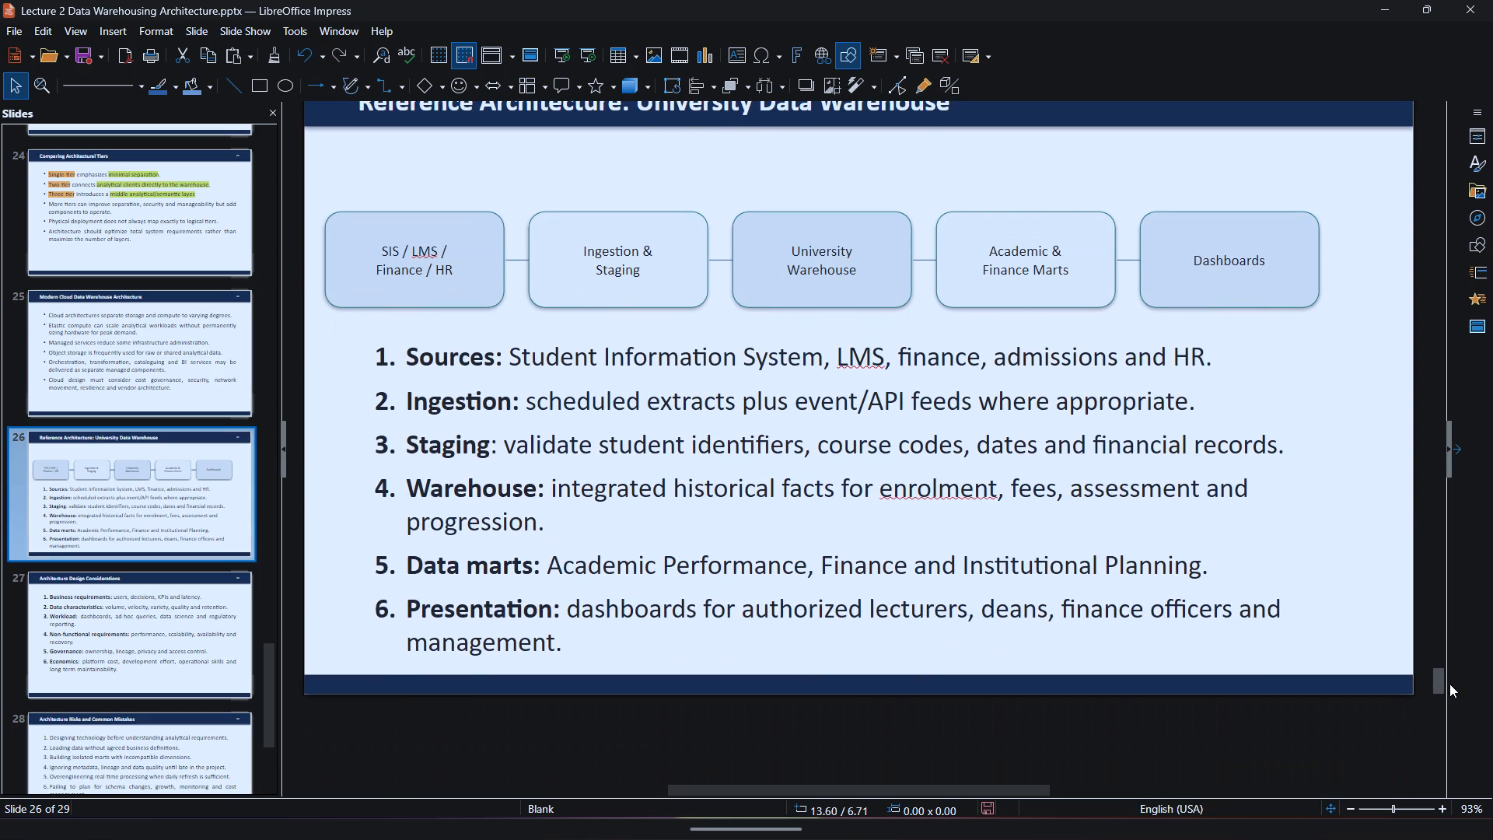
left_click_drag(1449, 684, 1450, 684)
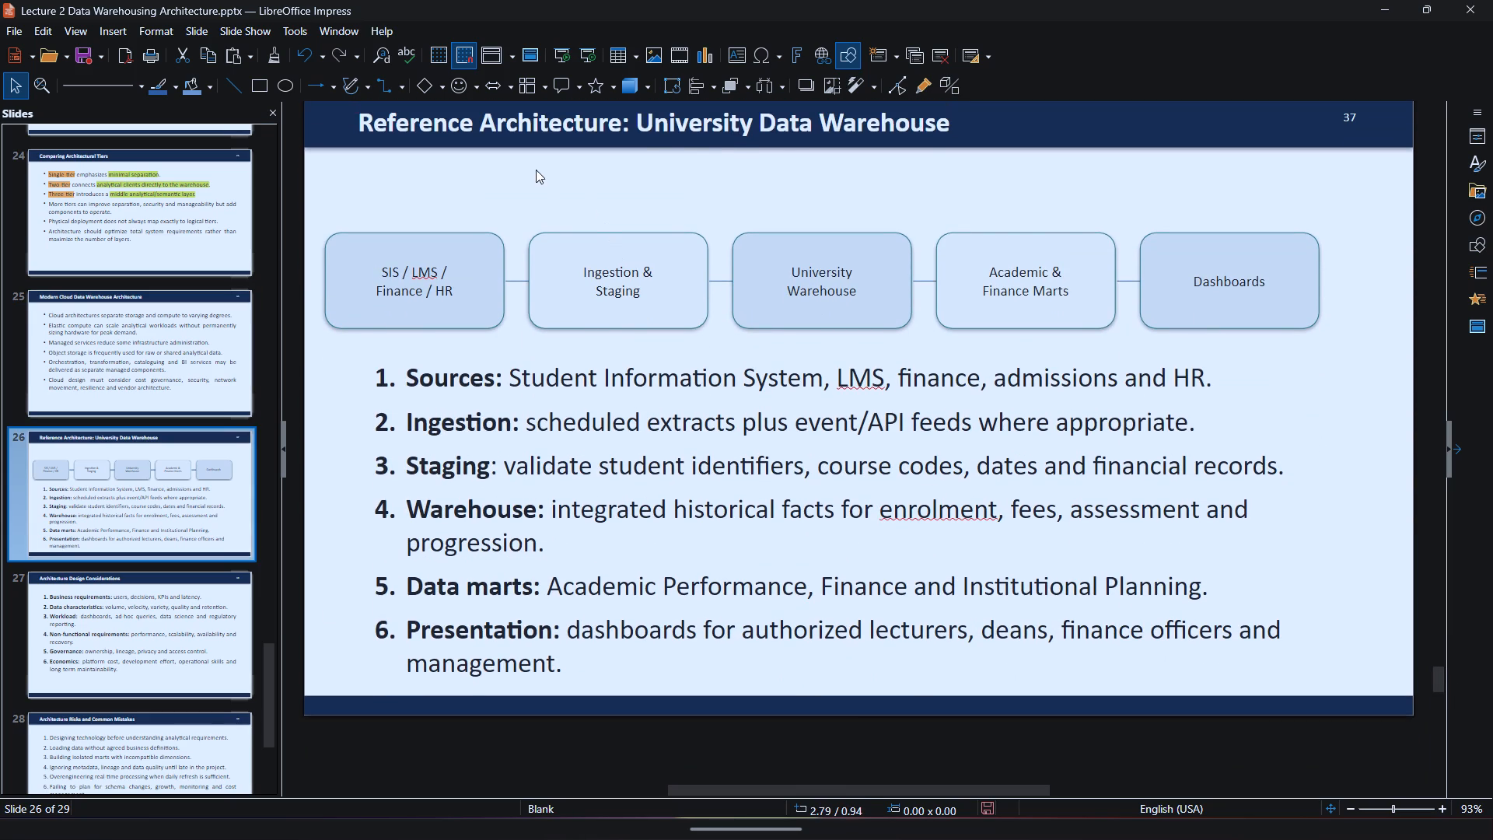
left_click(652, 149)
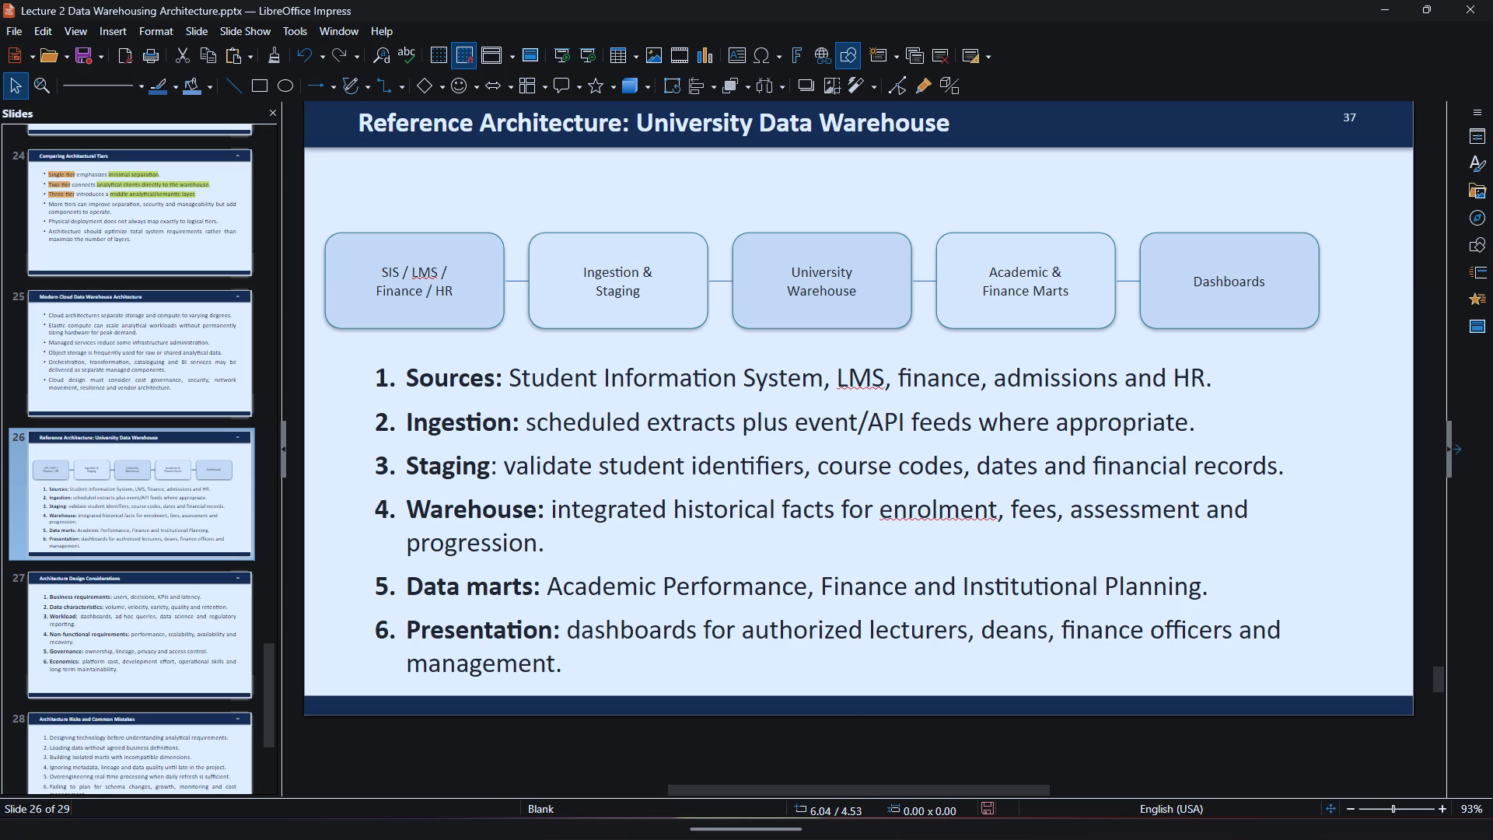
left_click_drag(806, 467, 511, 473)
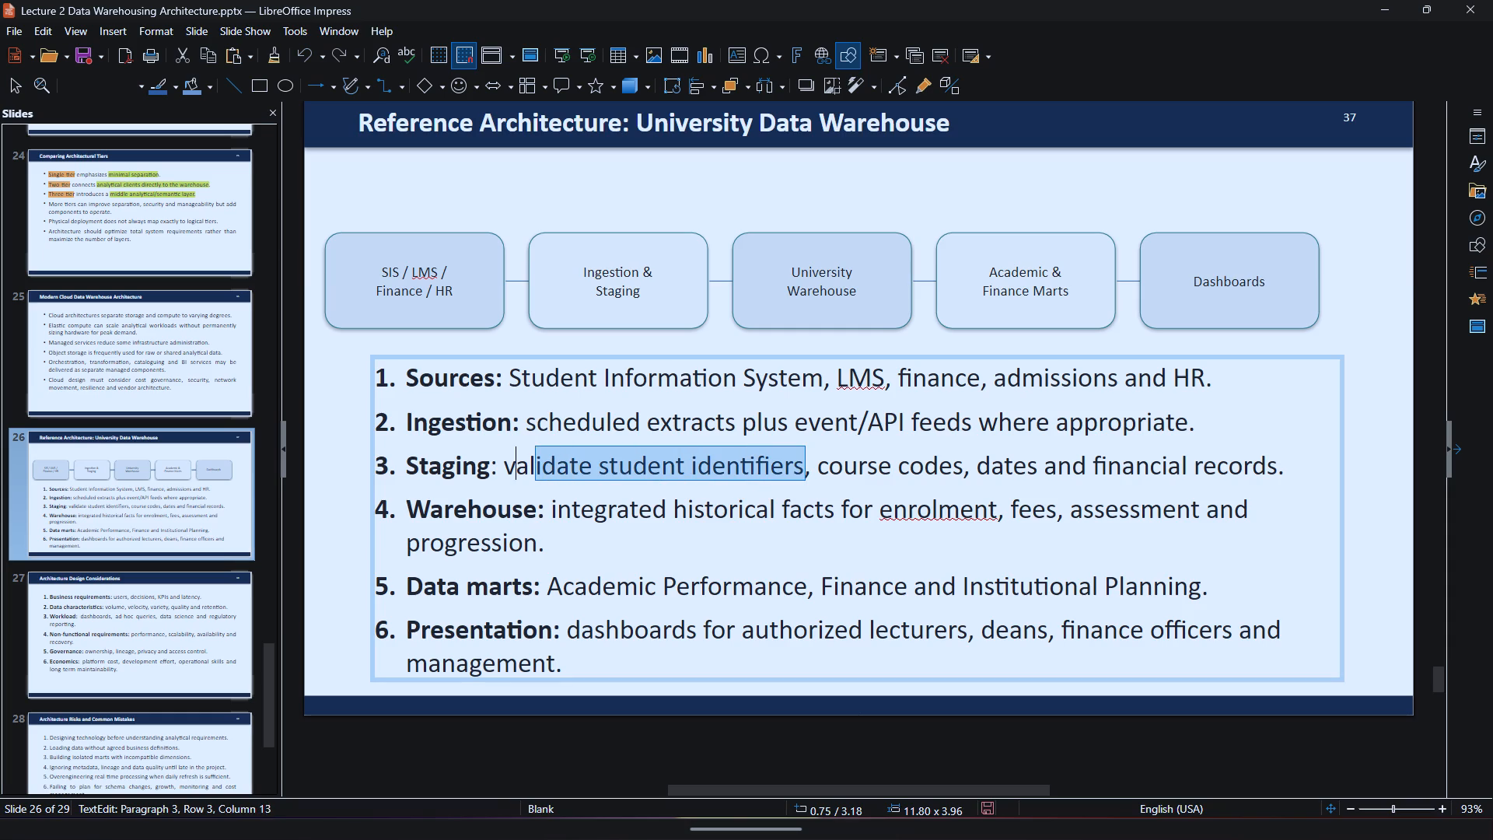
left_click_drag(511, 473, 504, 473)
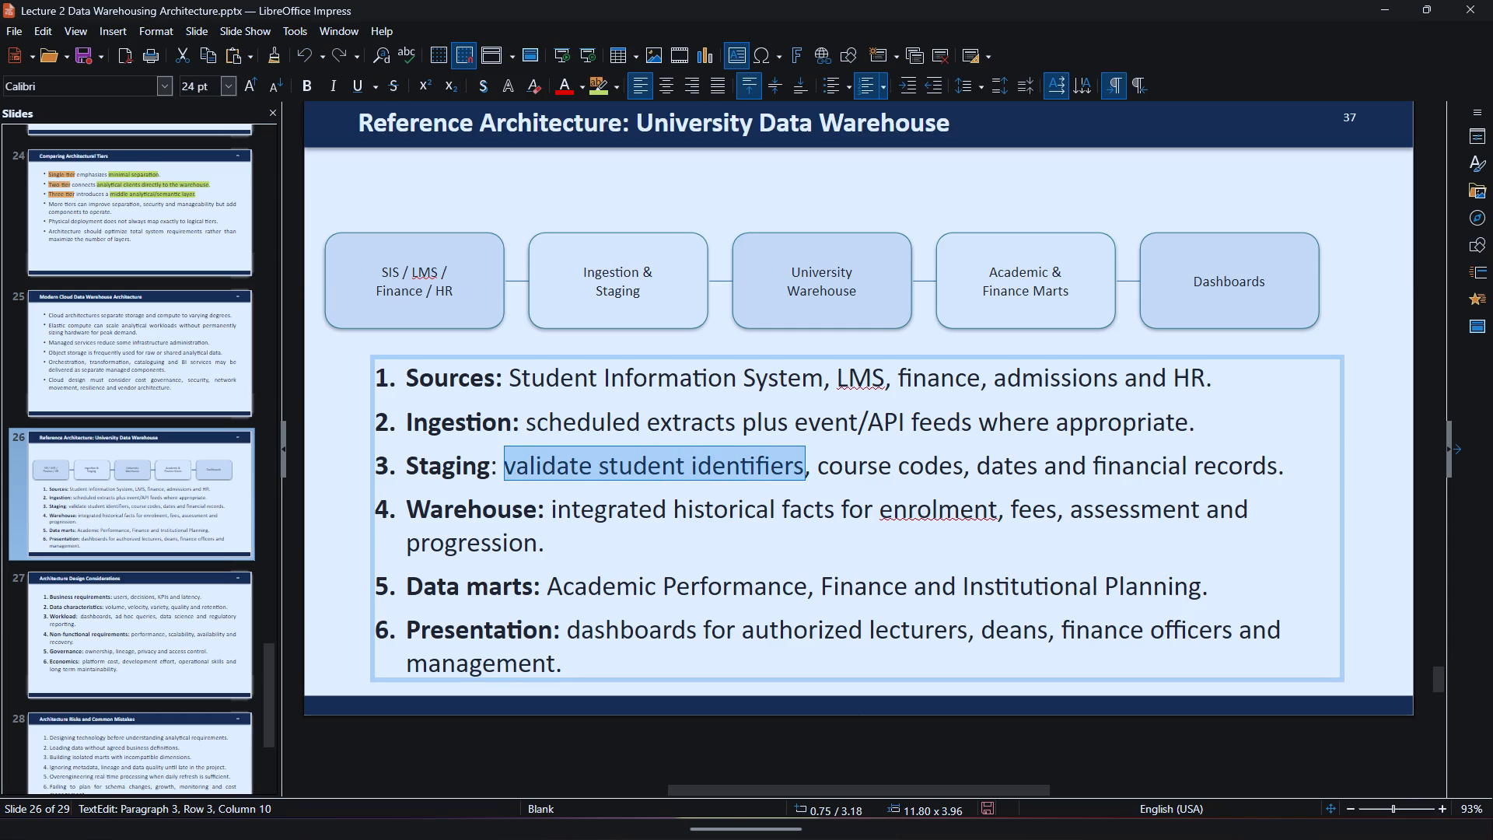
left_click(1012, 504)
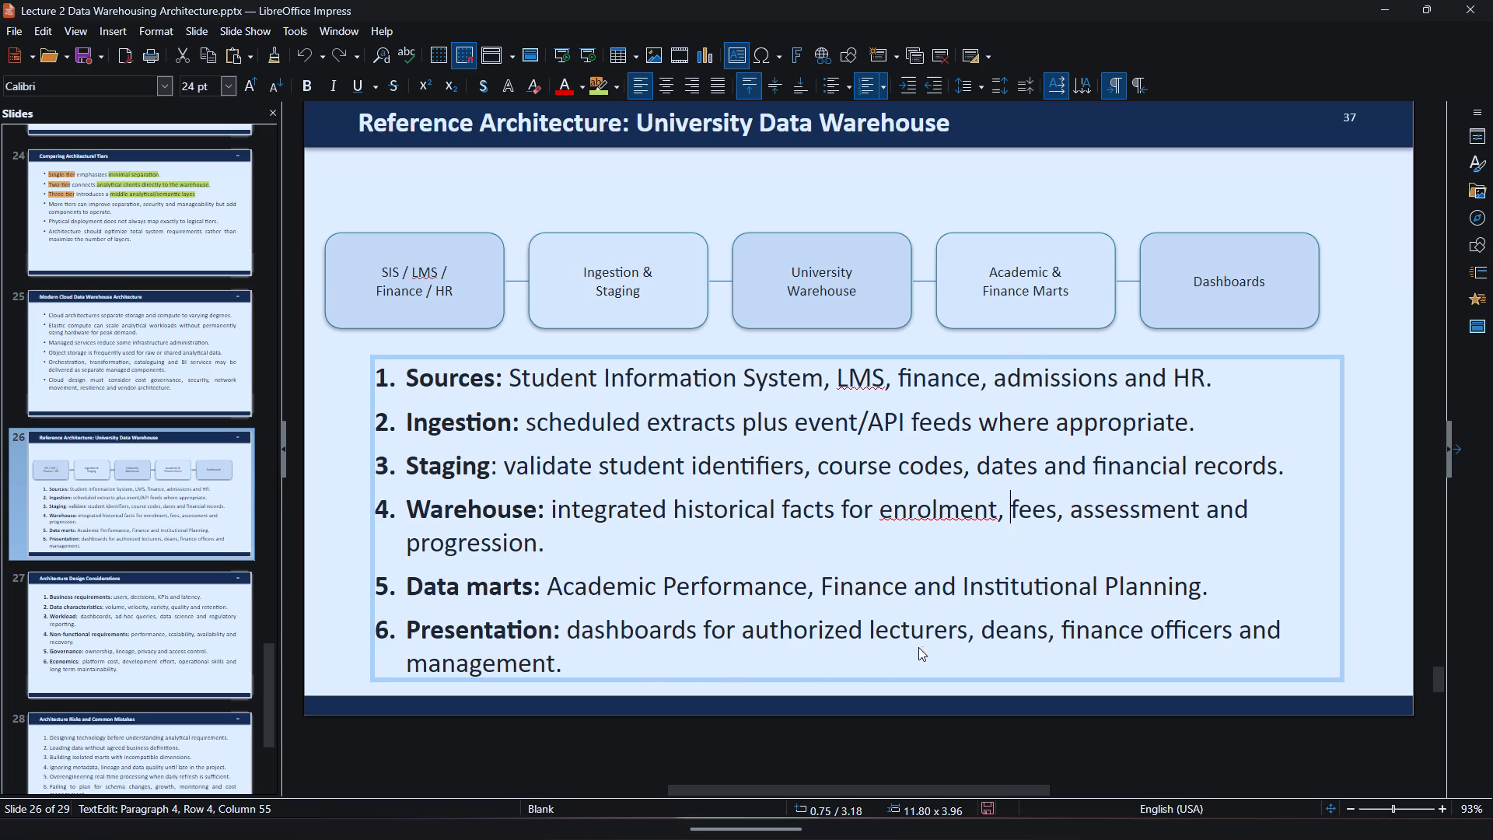
Review the Architecture Design Considerations, Architecture Risks and Common Mistakes, and Topic Summary slides.
left_click(106, 648)
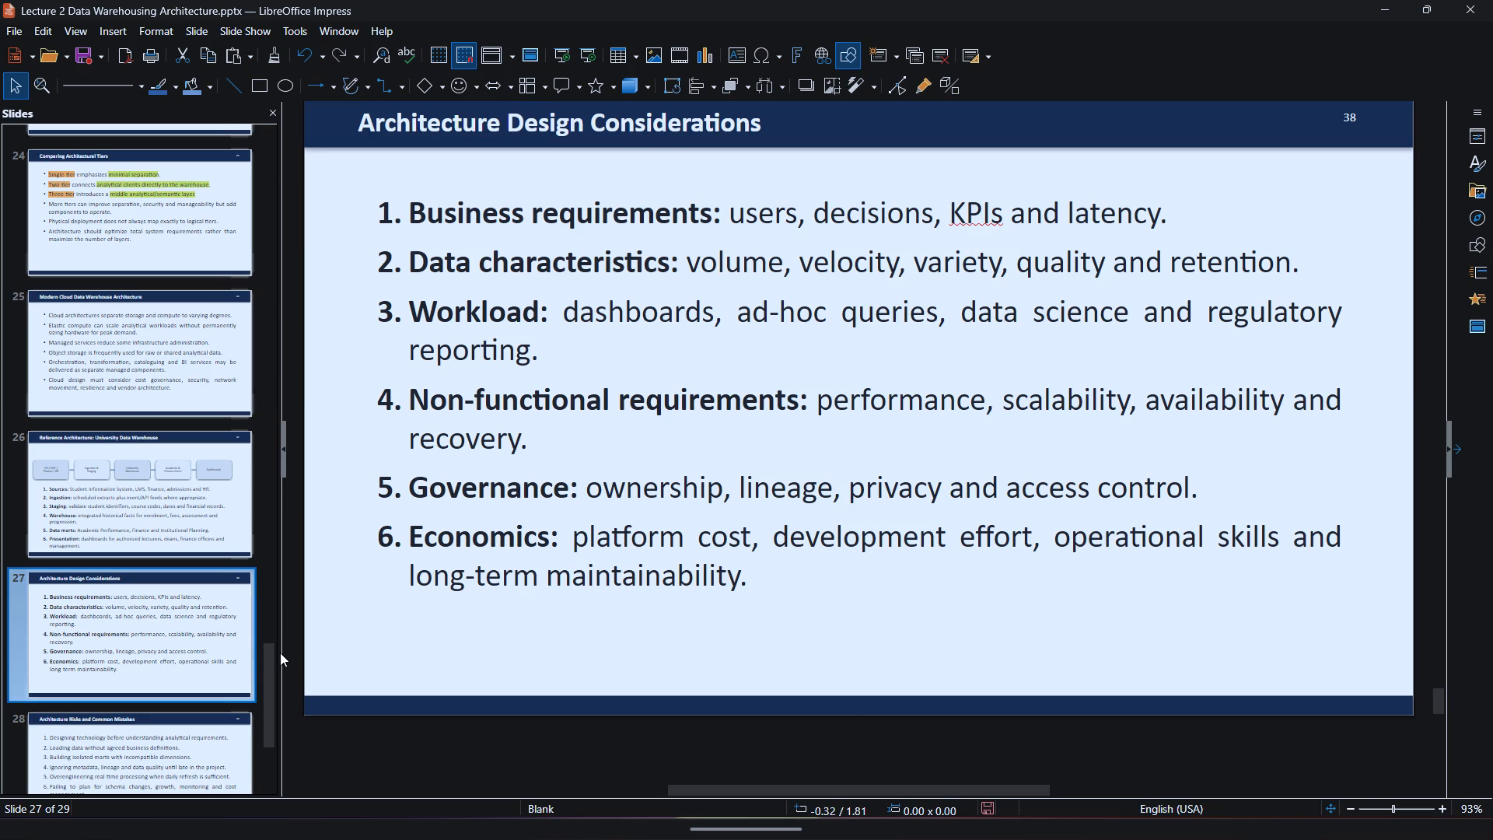
left_click_drag(268, 652, 279, 693)
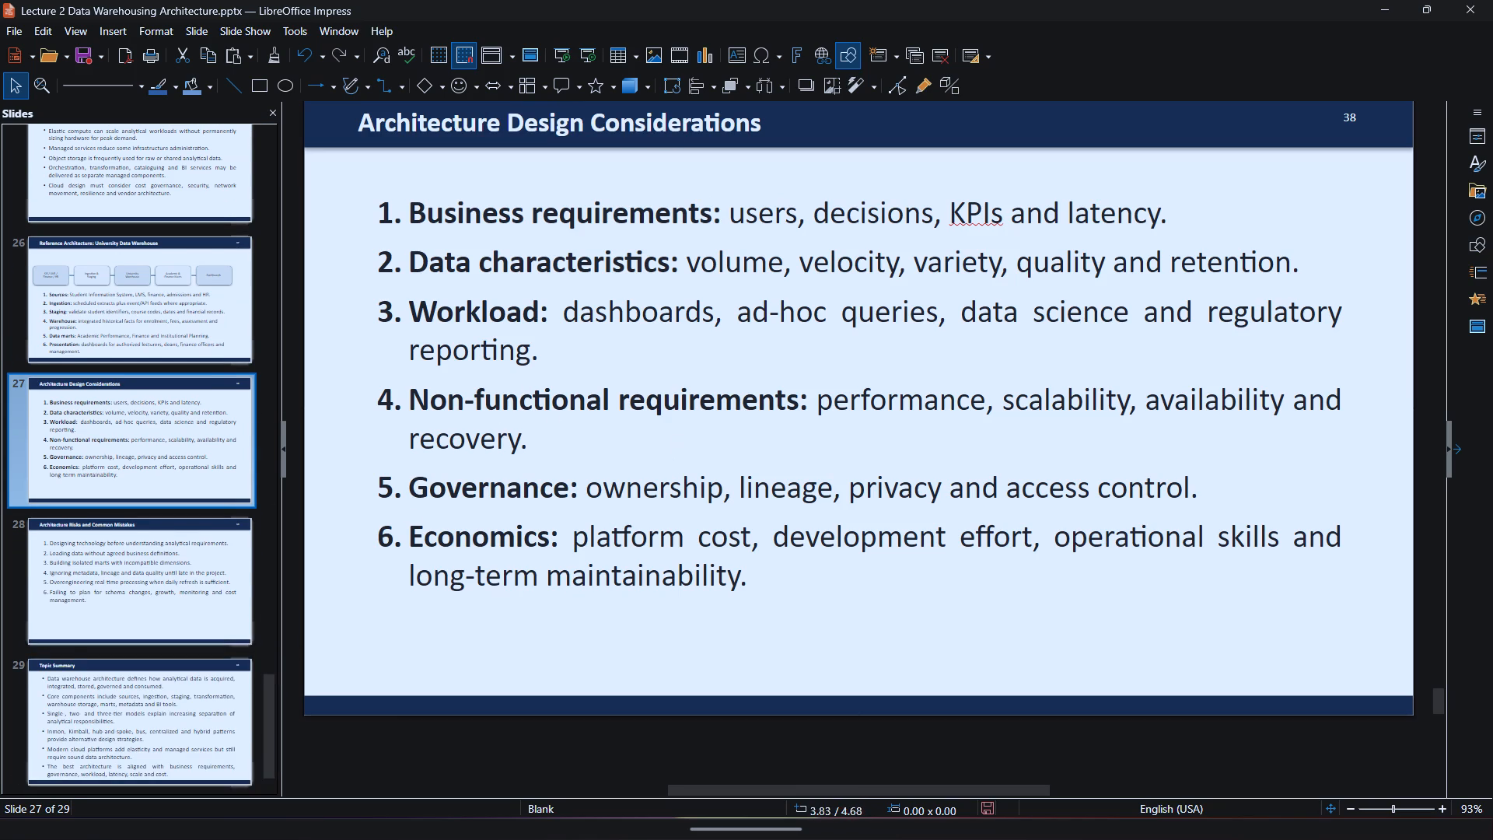
left_click(166, 578)
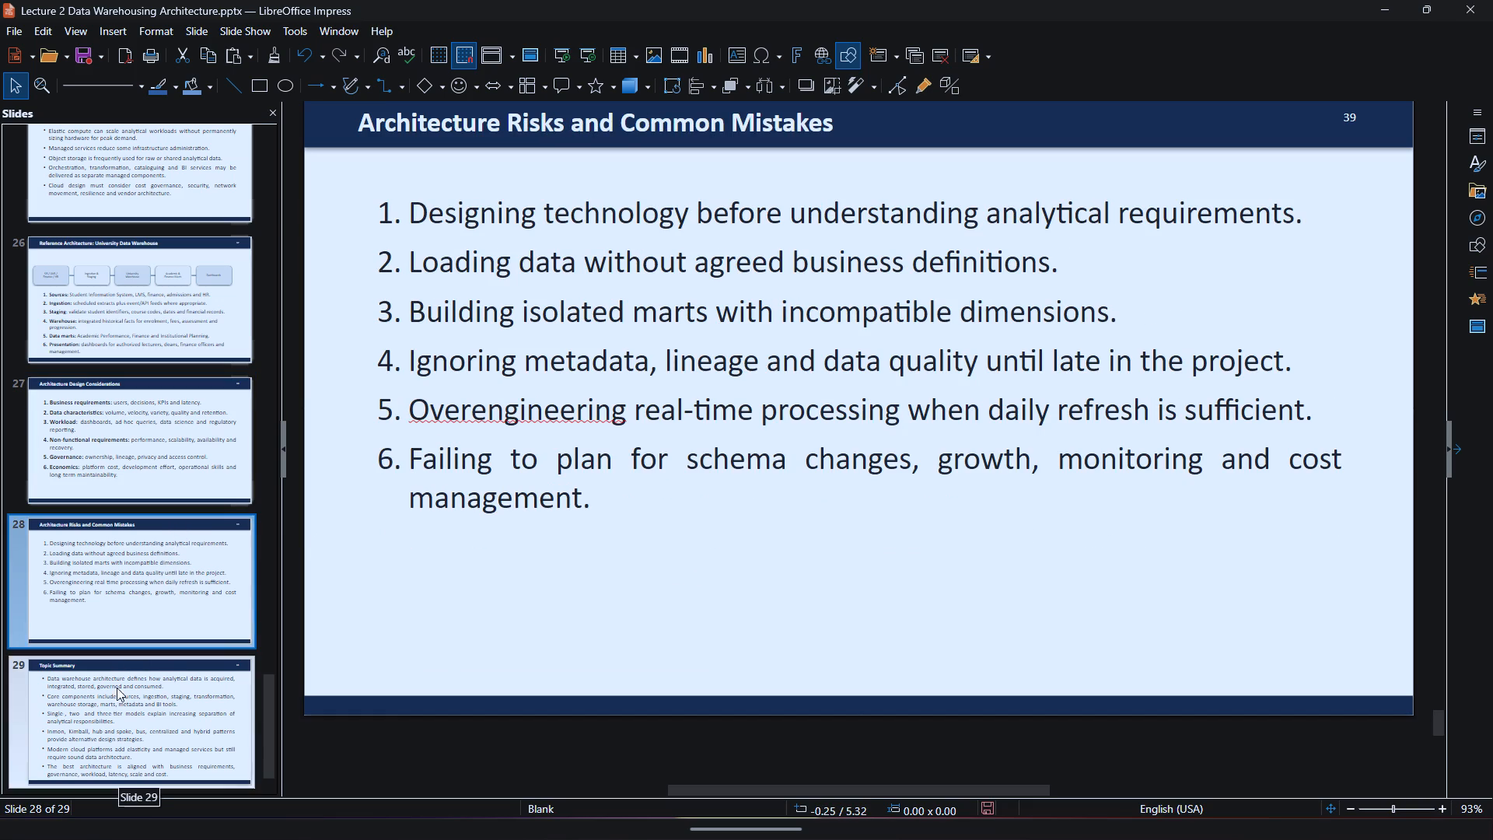
left_click(116, 708)
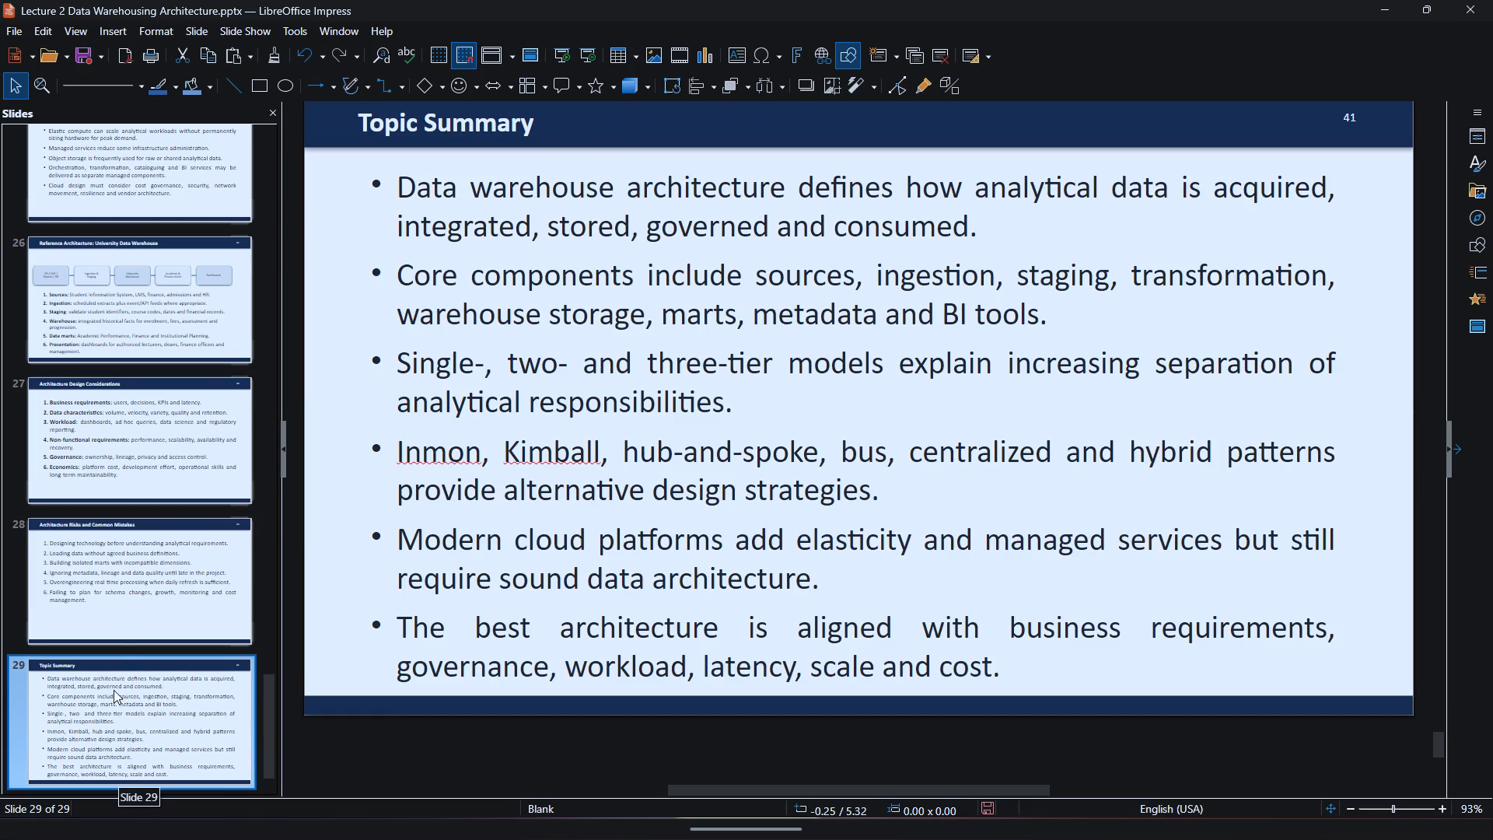
left_click(156, 579)
left_click(180, 464)
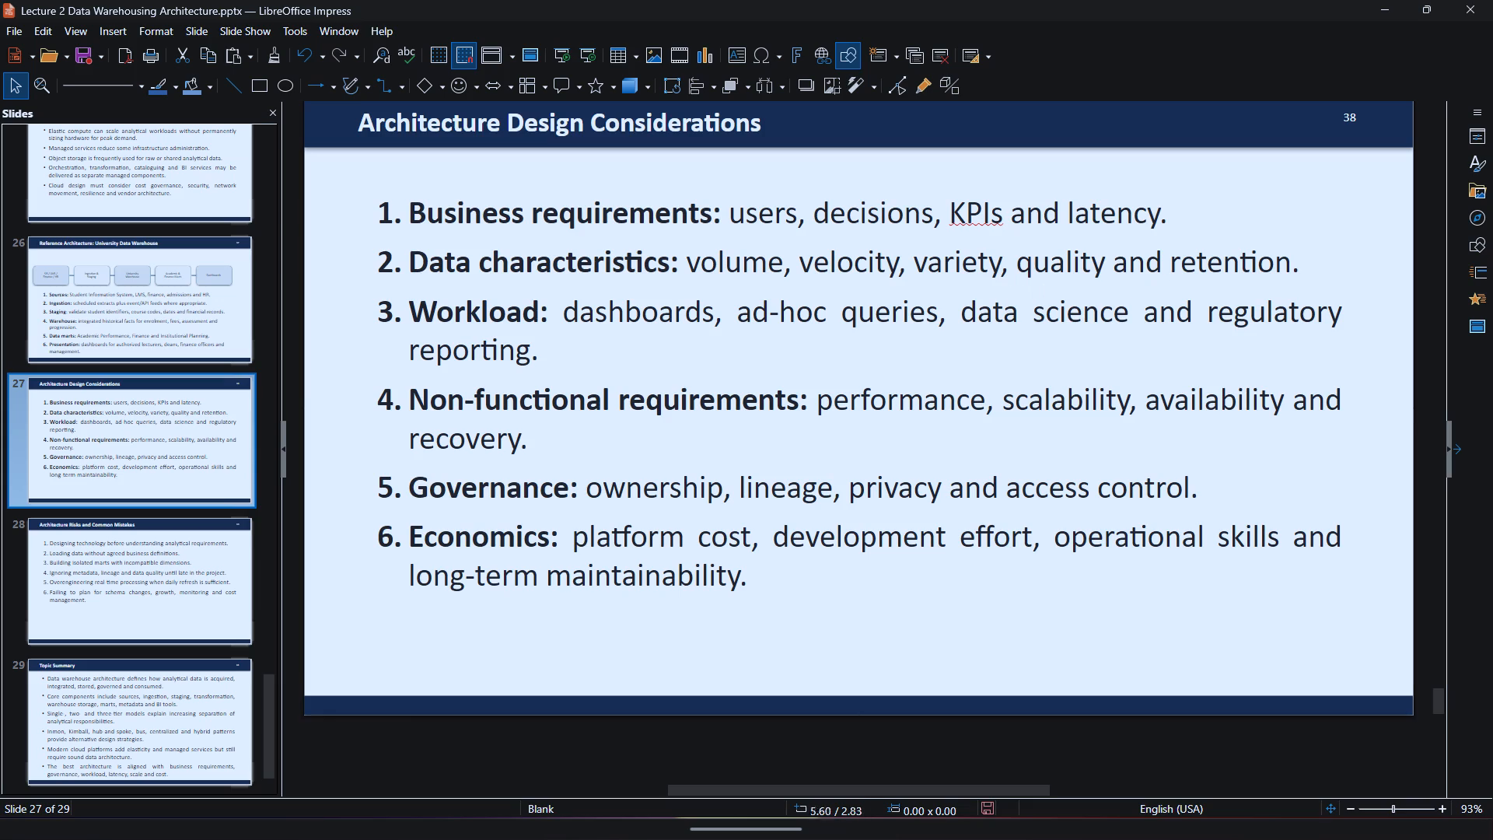
left_click(133, 572)
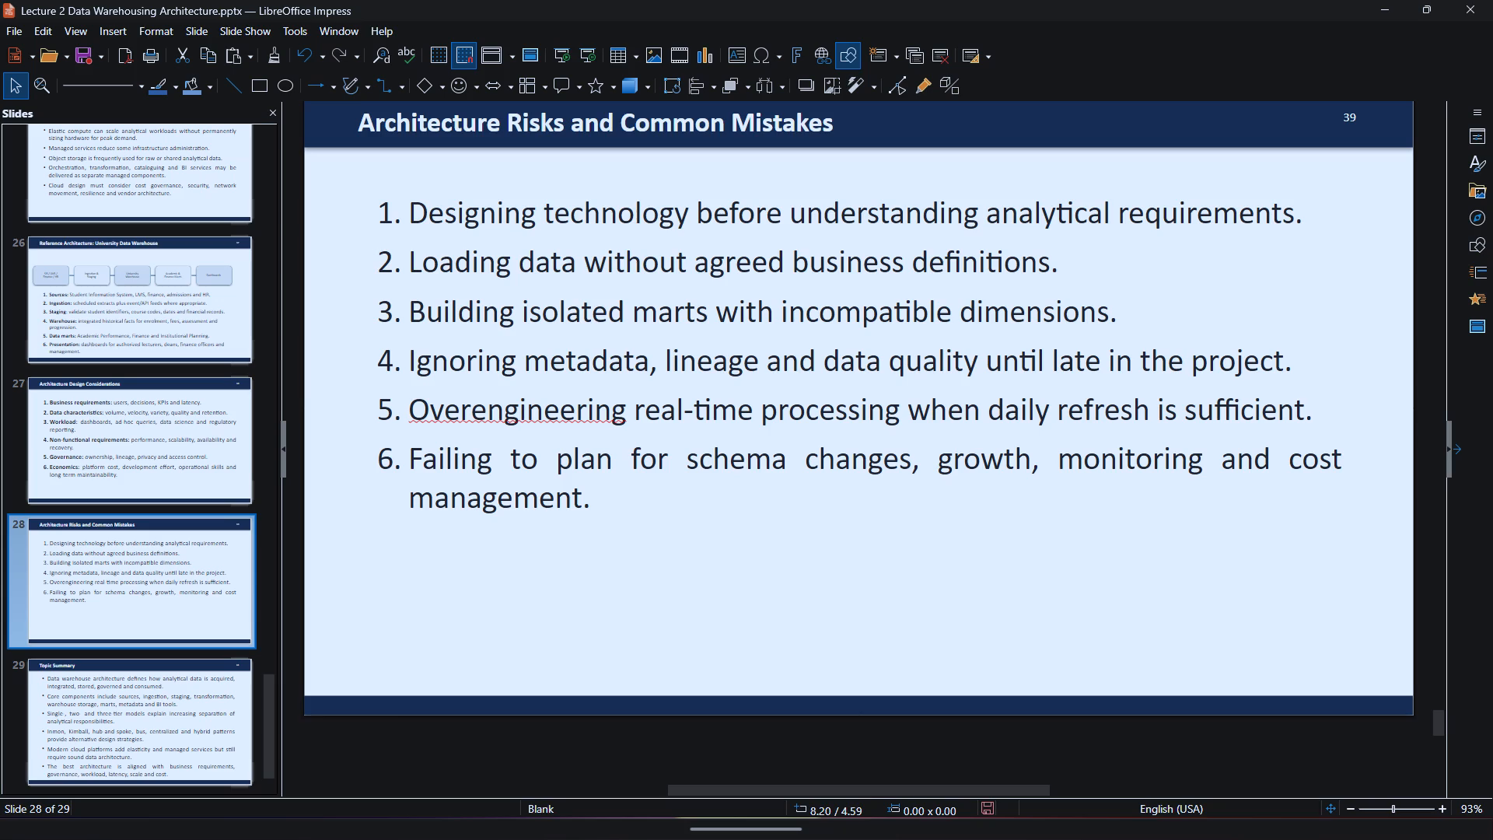
On the Topic Summary slide, highlight "Modern cloud platforms add elasticity and managed services but still require sound data architecture" in Light Brick 3.
left_click(161, 733)
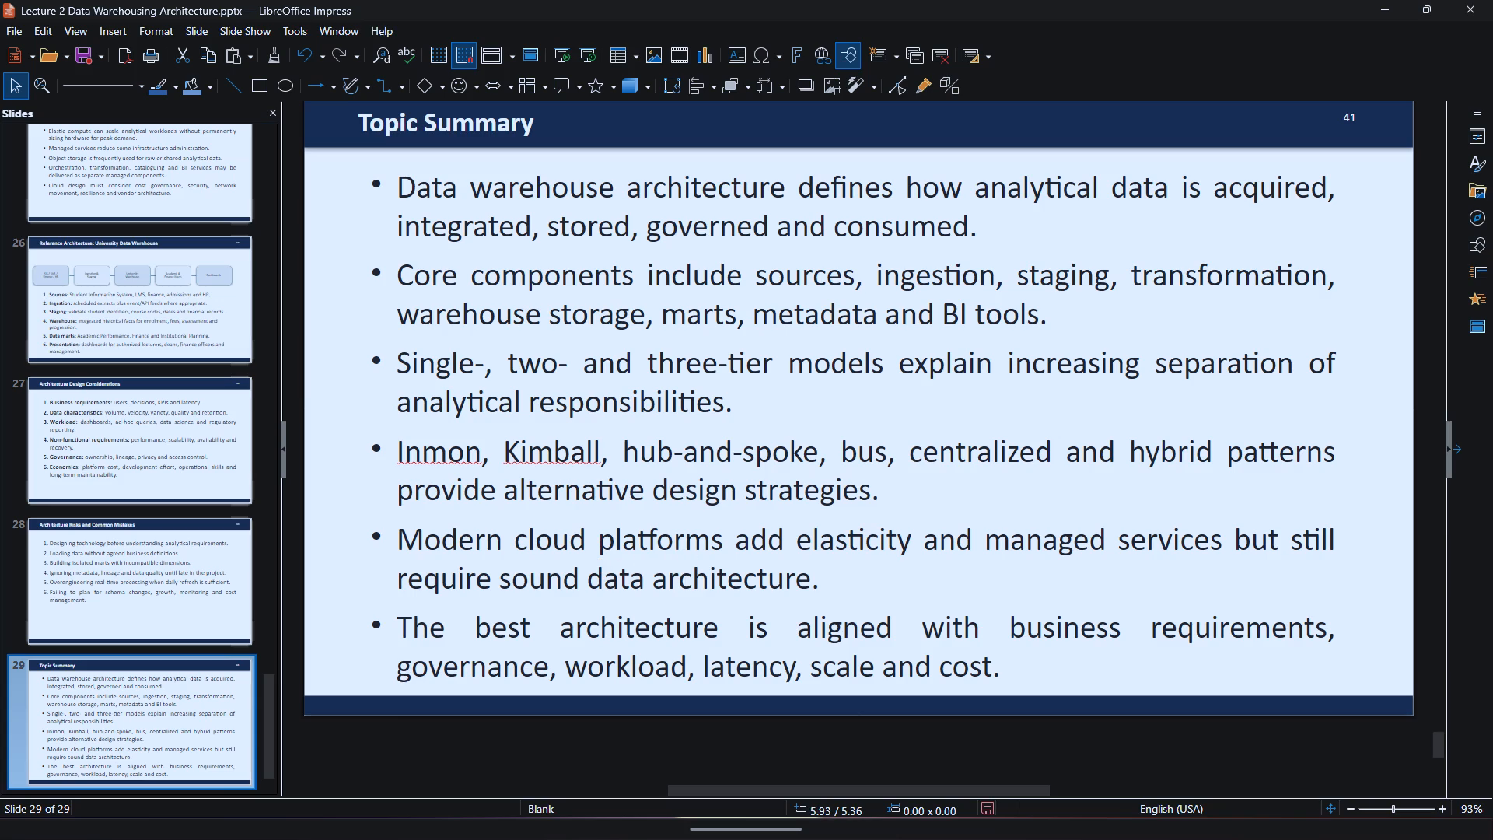
left_click_drag(815, 579, 628, 579)
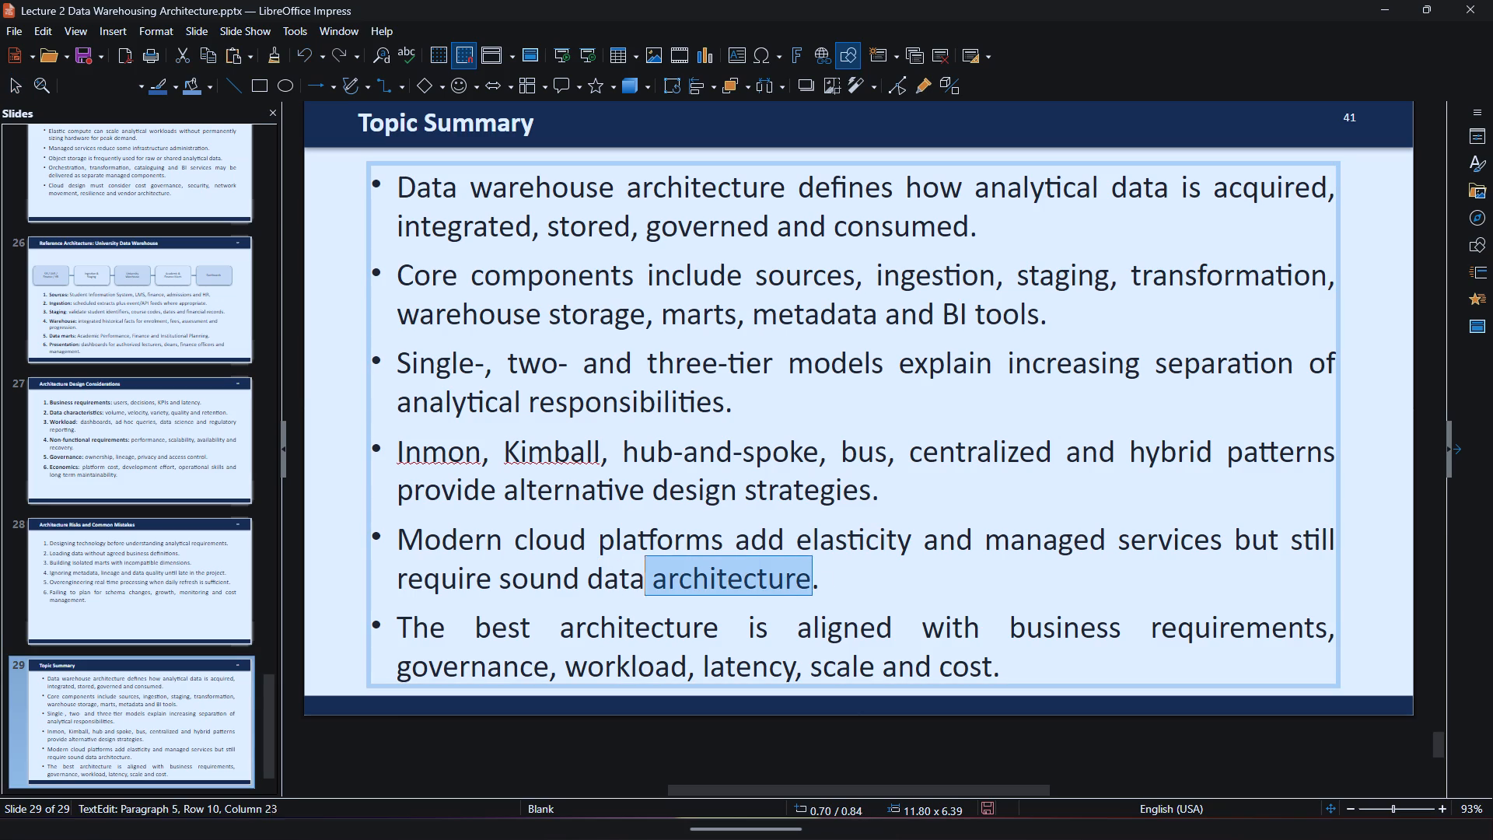
left_click_drag(628, 579, 398, 545)
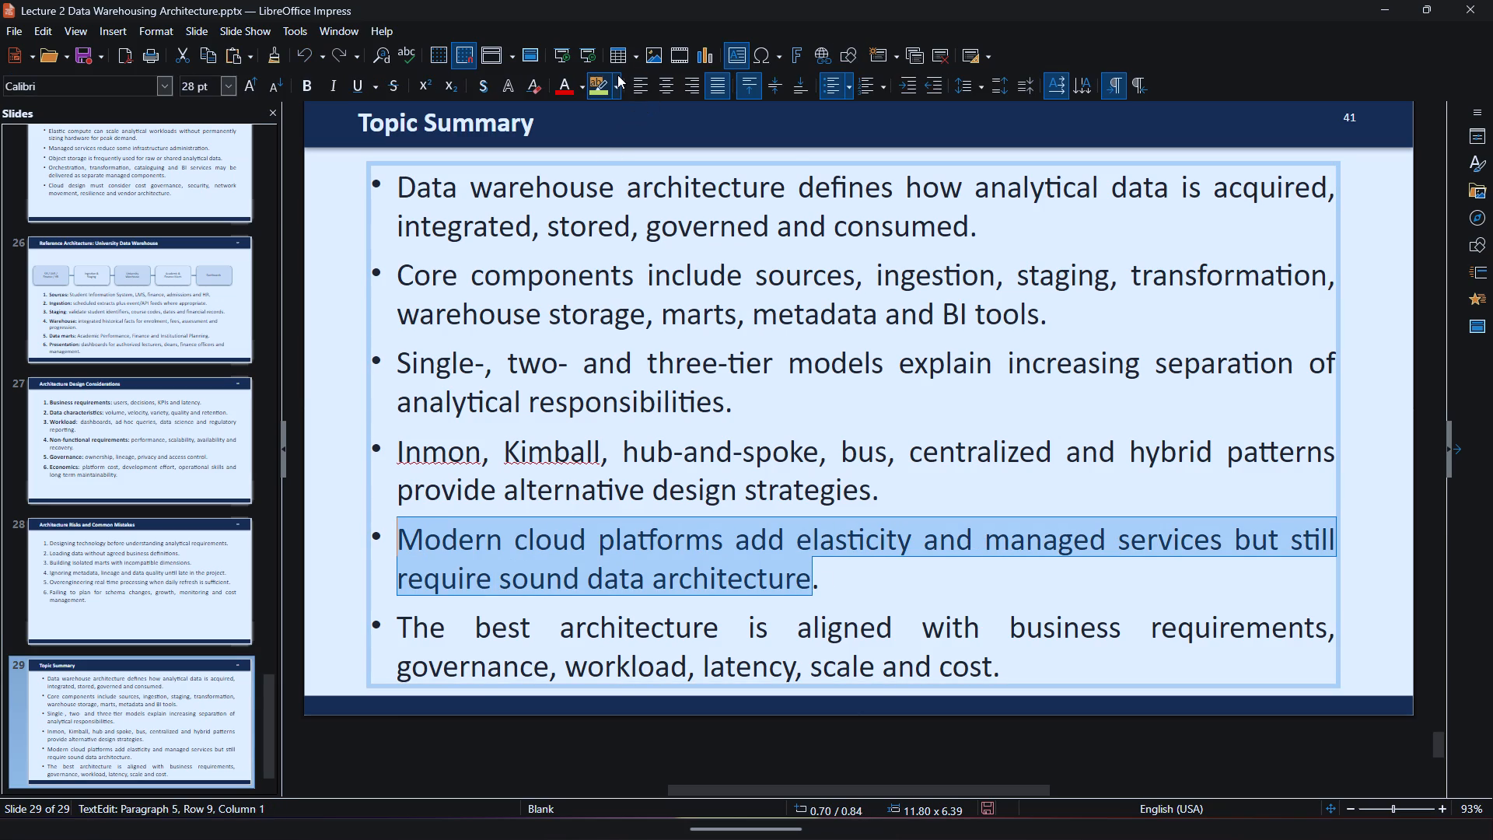
left_click(617, 76)
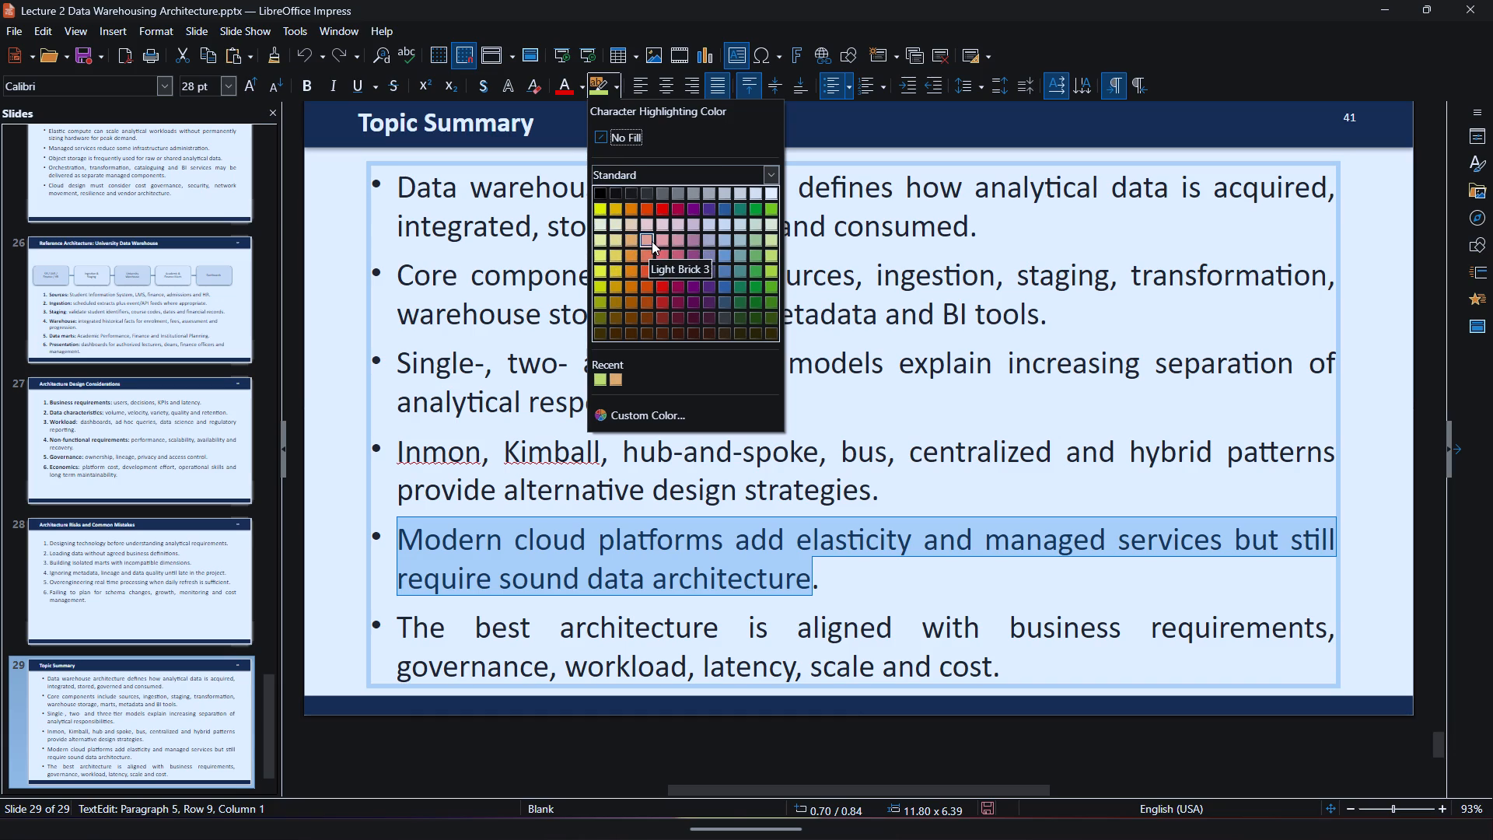
left_click(646, 240)
left_click(721, 419)
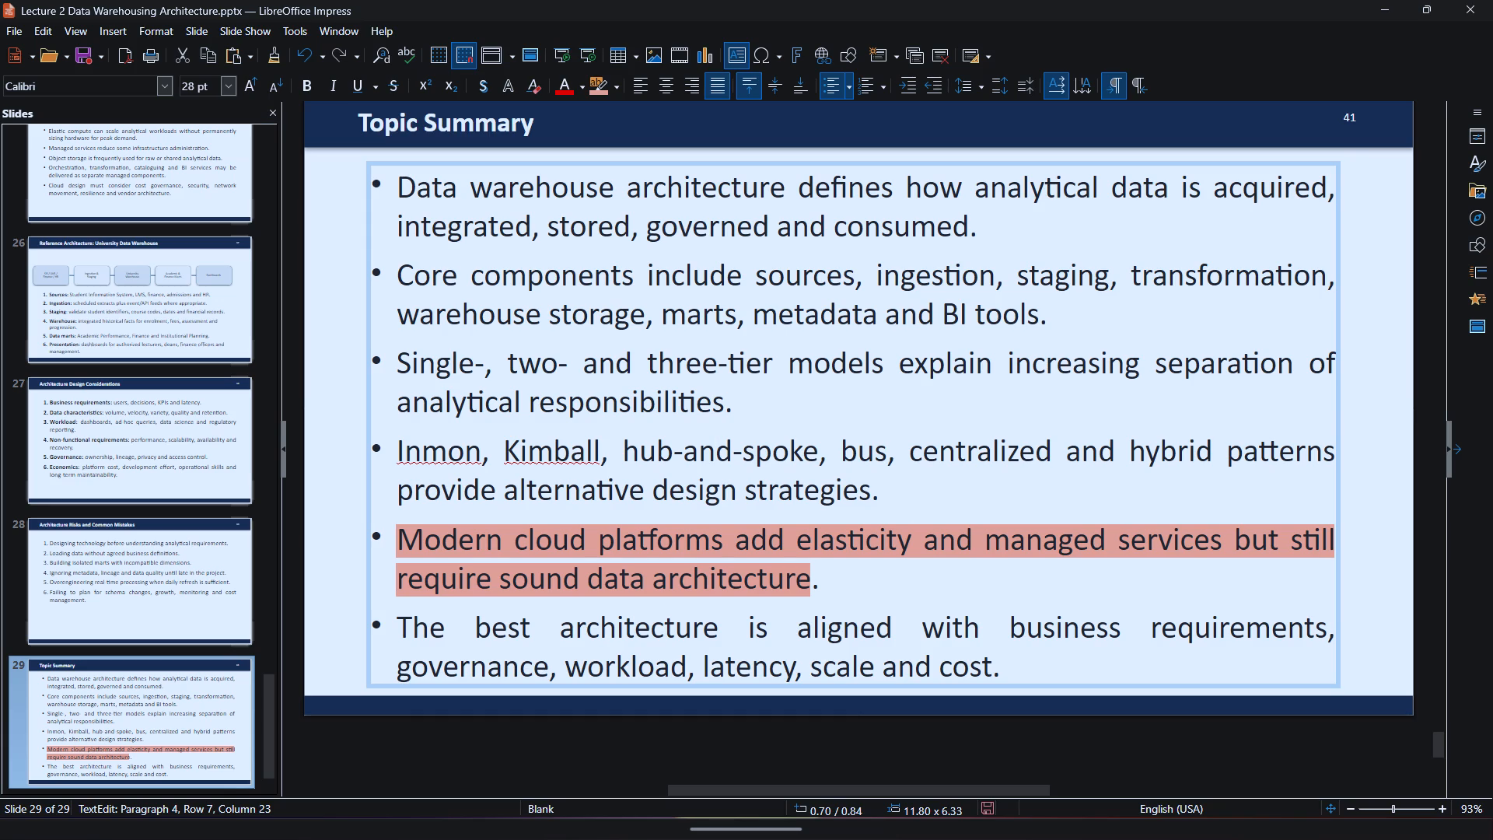
Open the Architecture Risks and Common Mistakes slide.
left_click(110, 565)
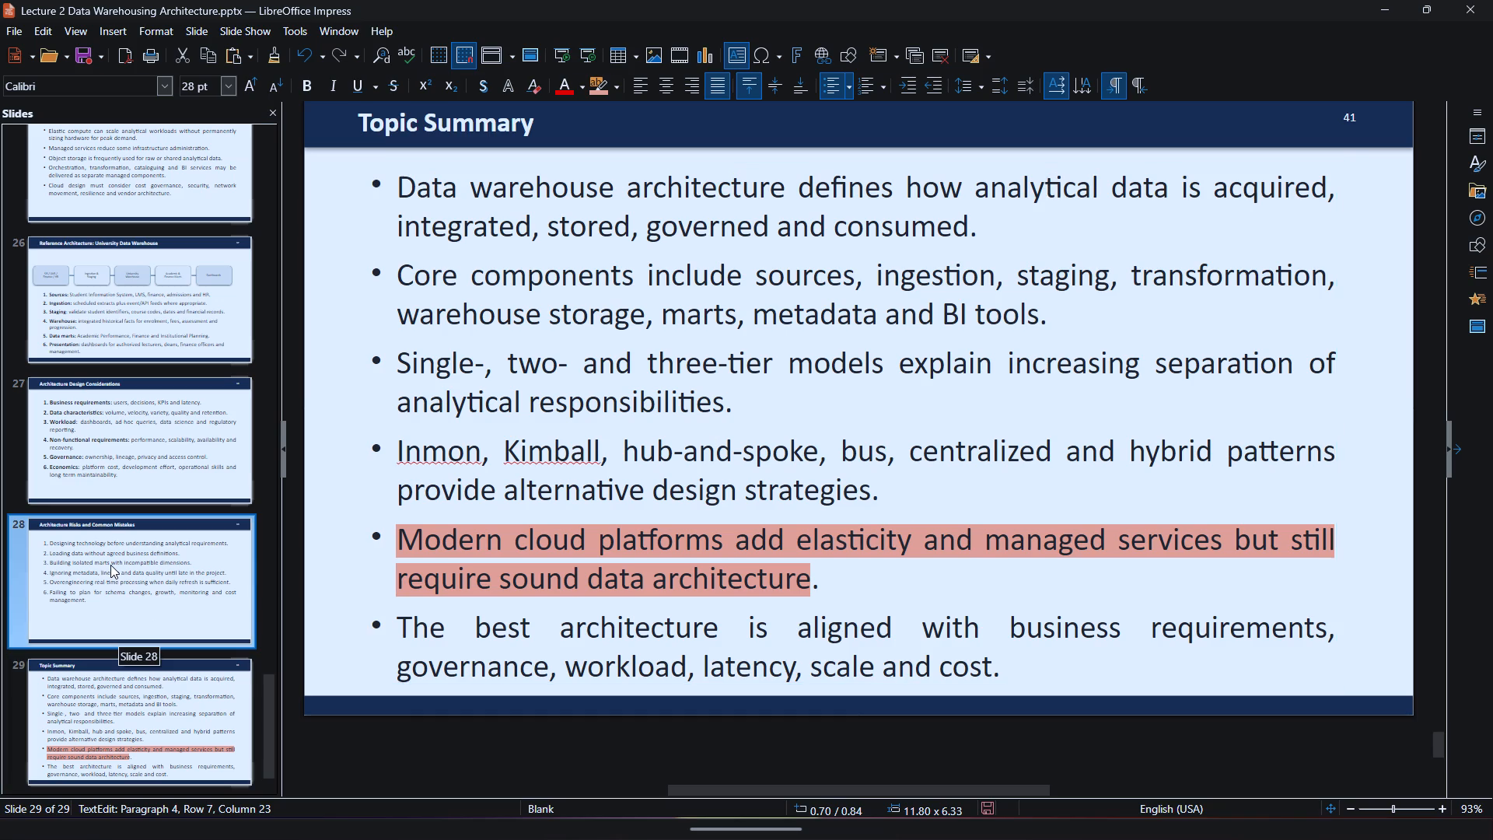
left_click(112, 568)
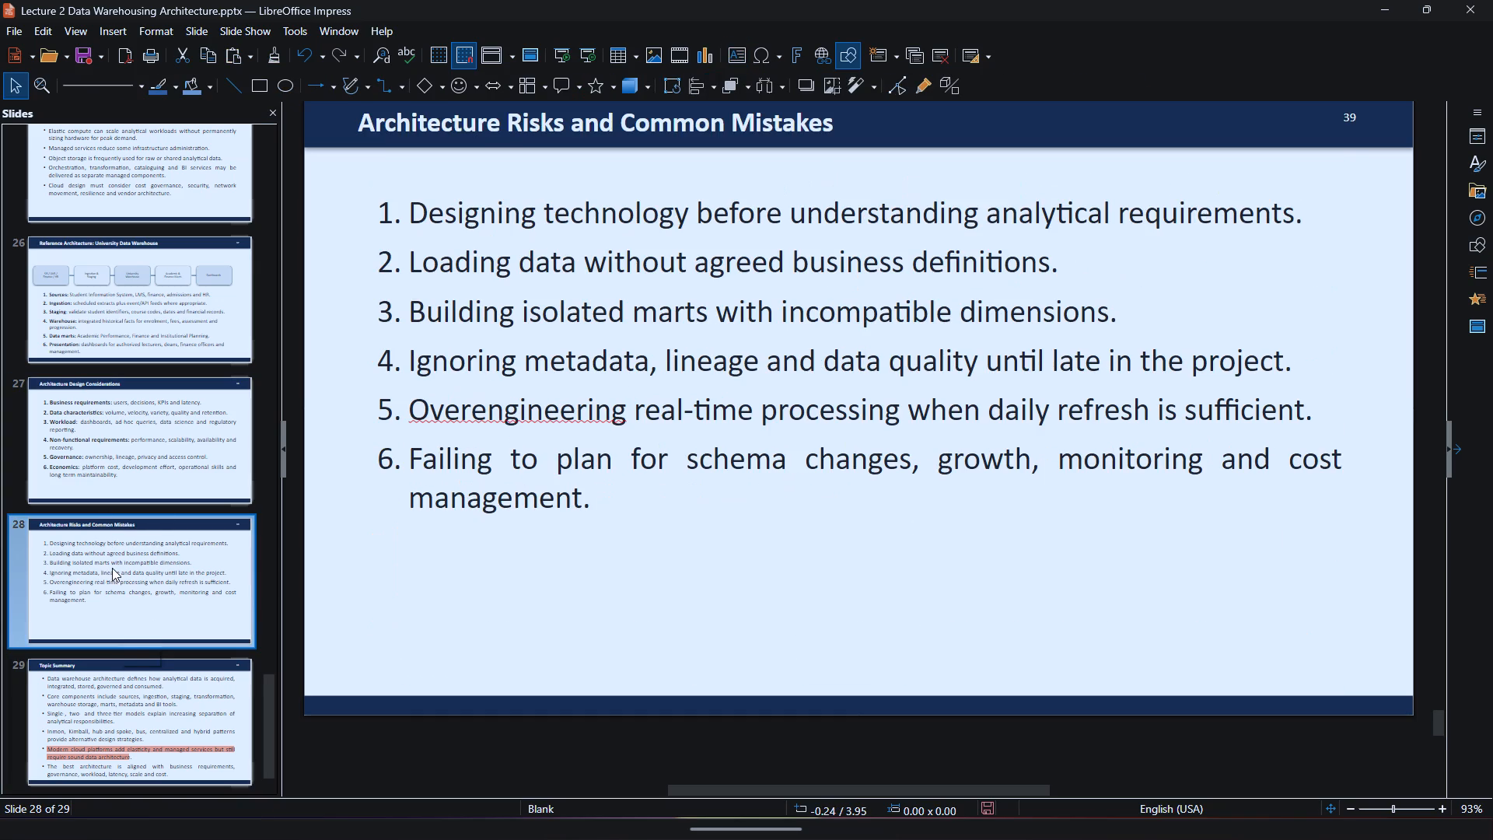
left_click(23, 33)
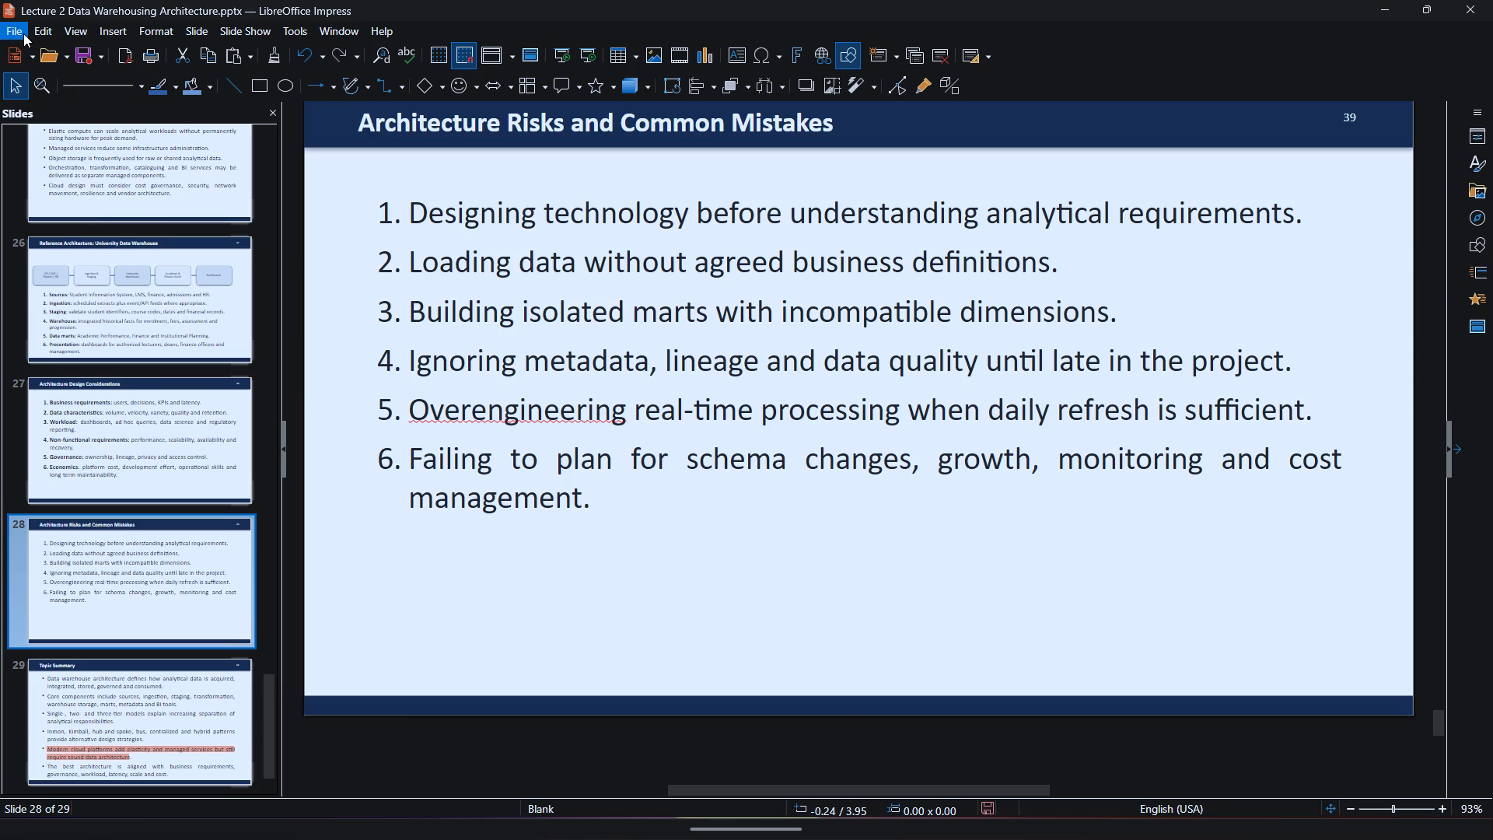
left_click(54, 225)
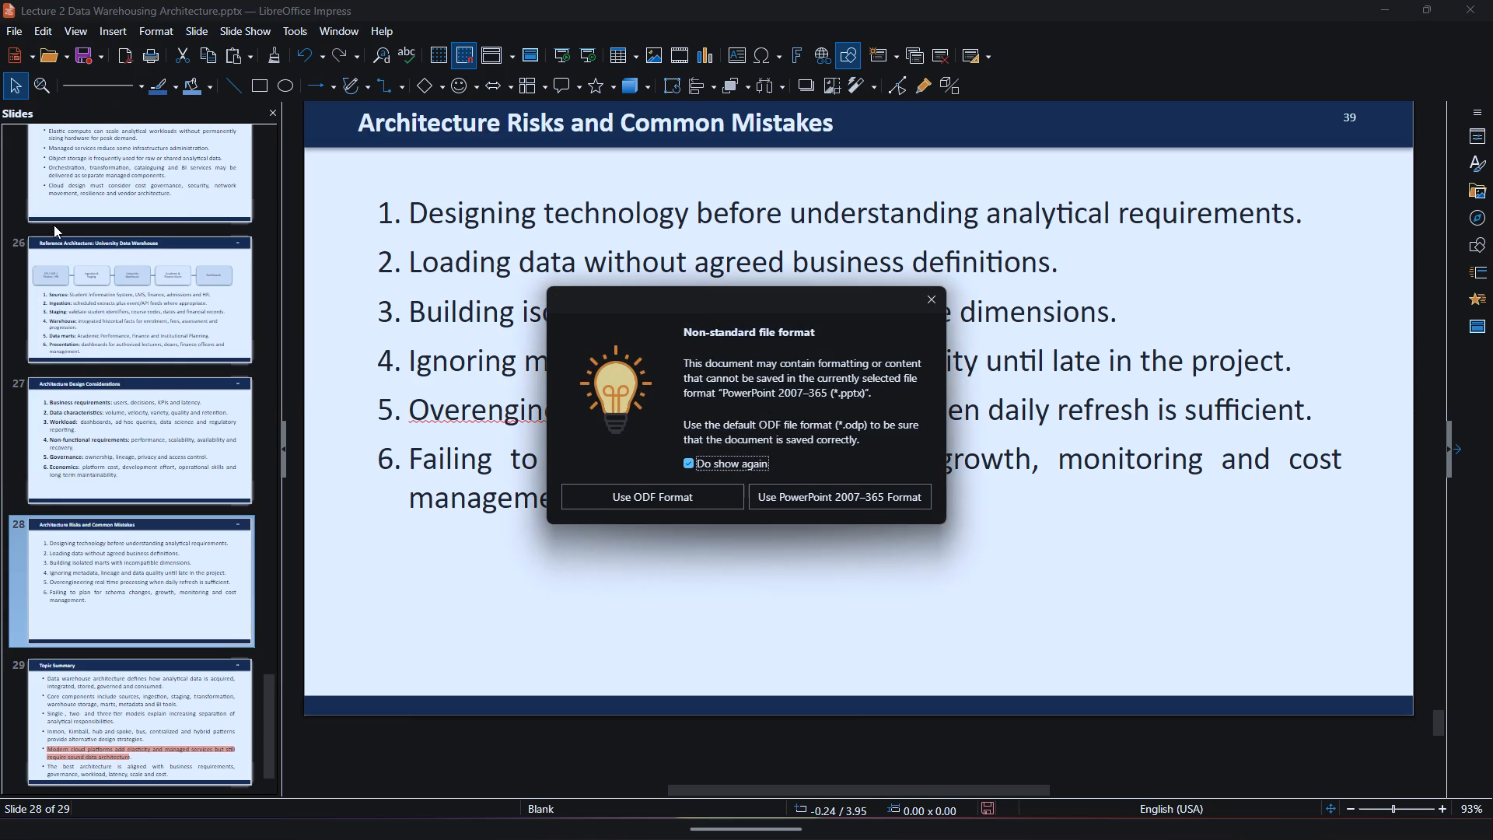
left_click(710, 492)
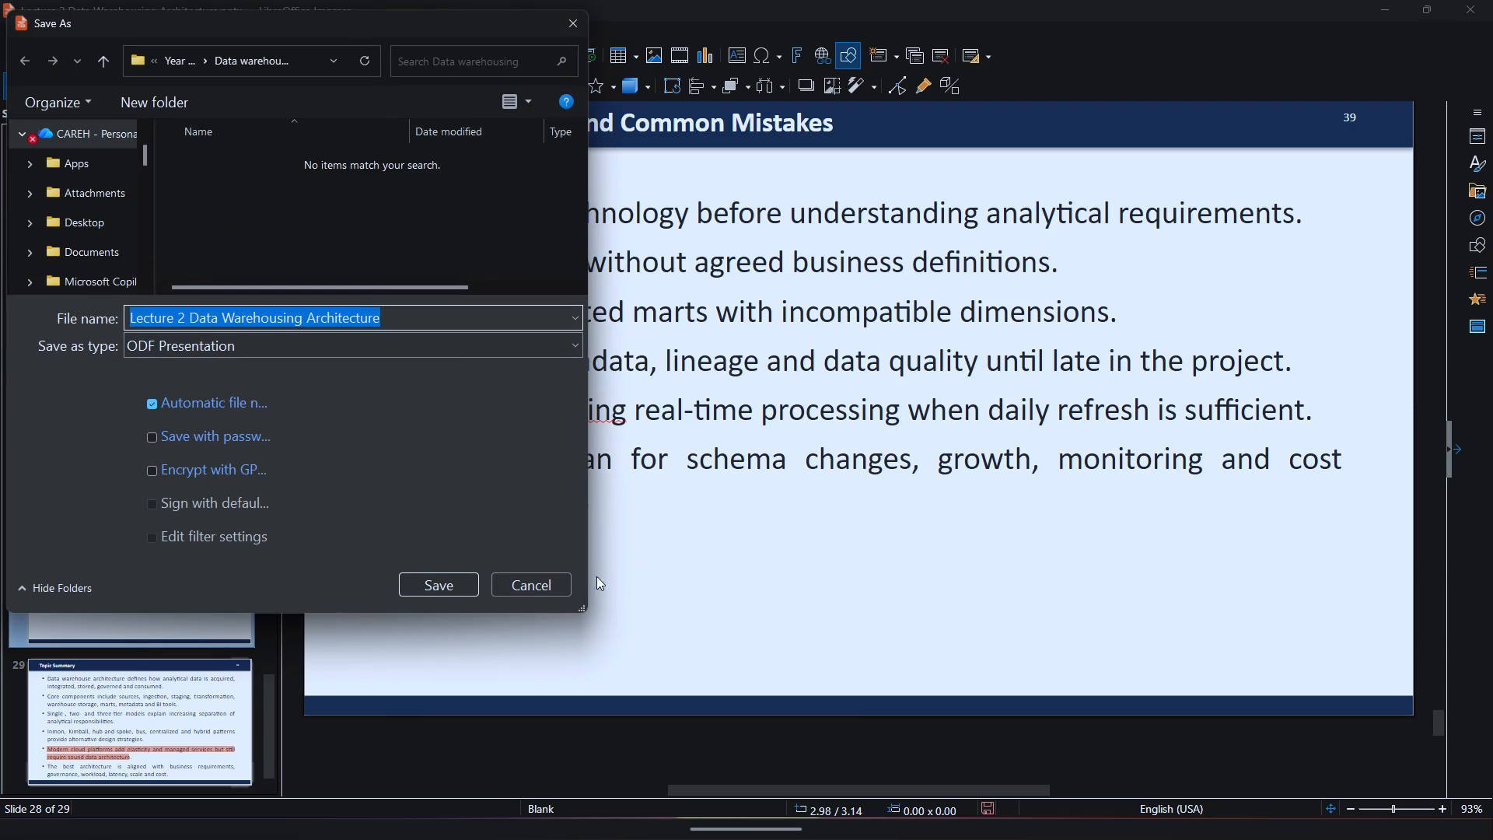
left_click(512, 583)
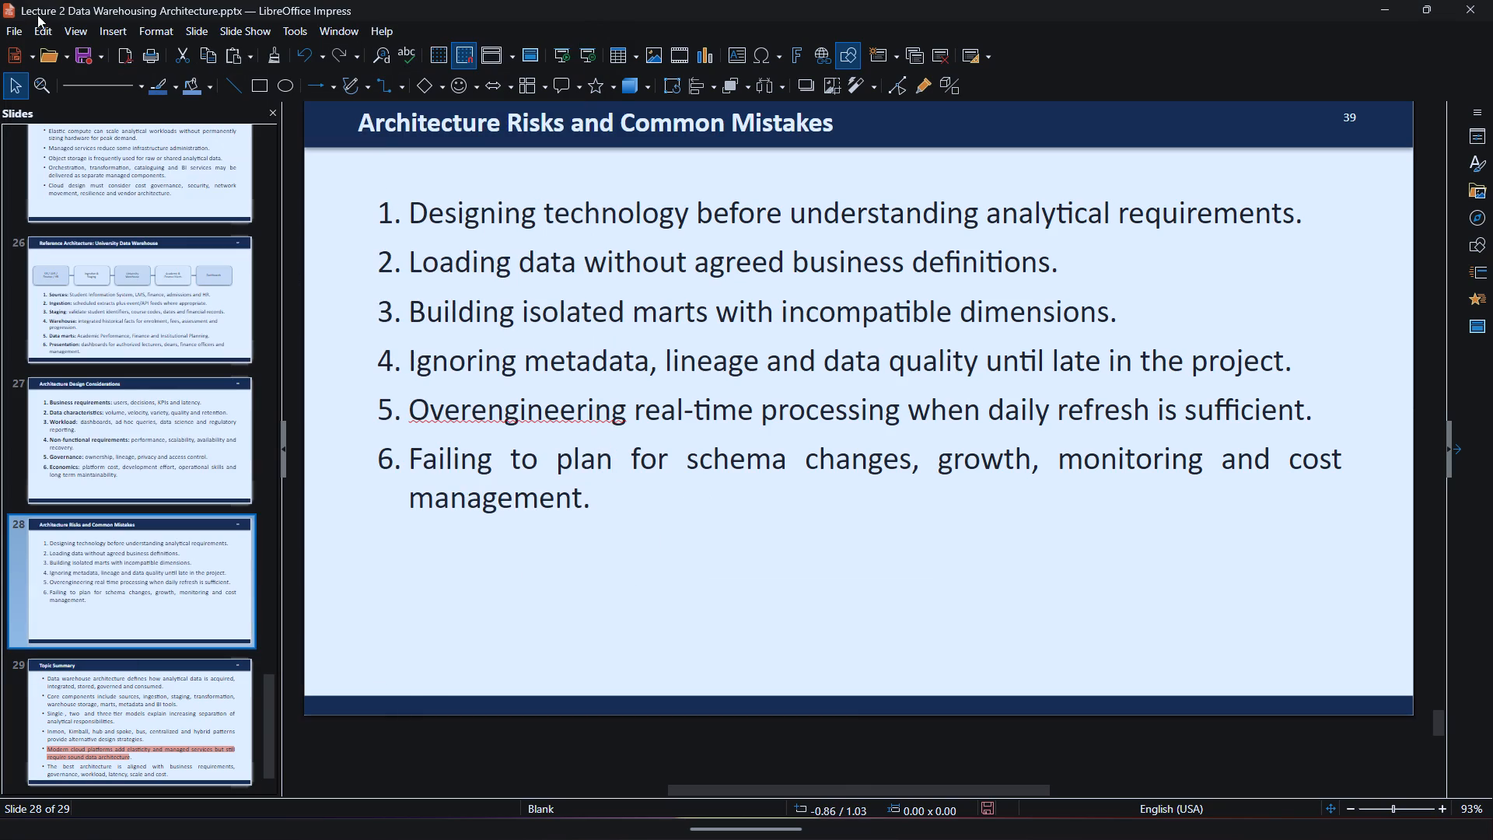
Save the presentation, keeping the PowerPoint 2007–365 format.
left_click(22, 26)
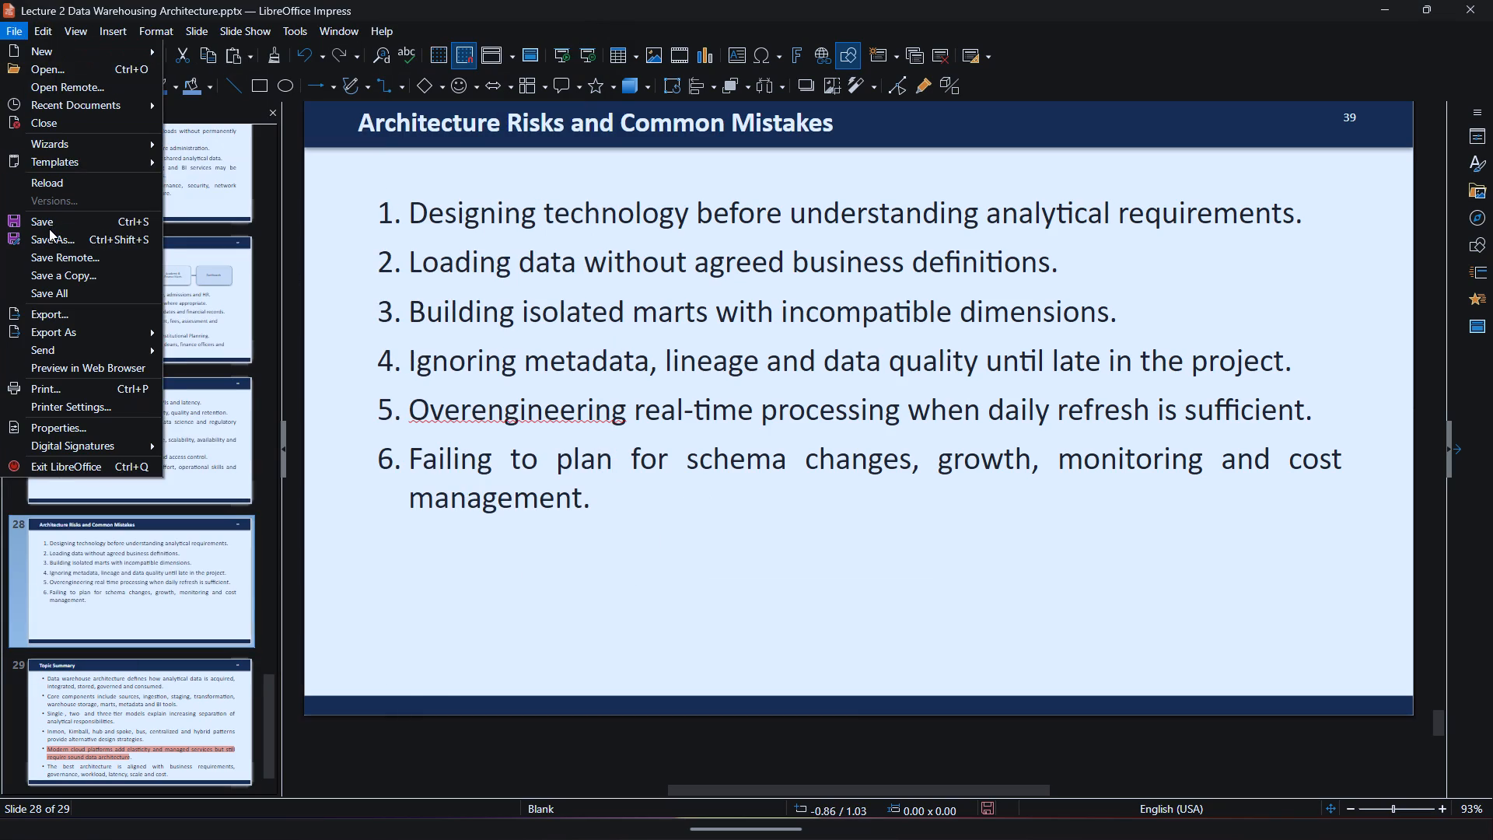
left_click(50, 229)
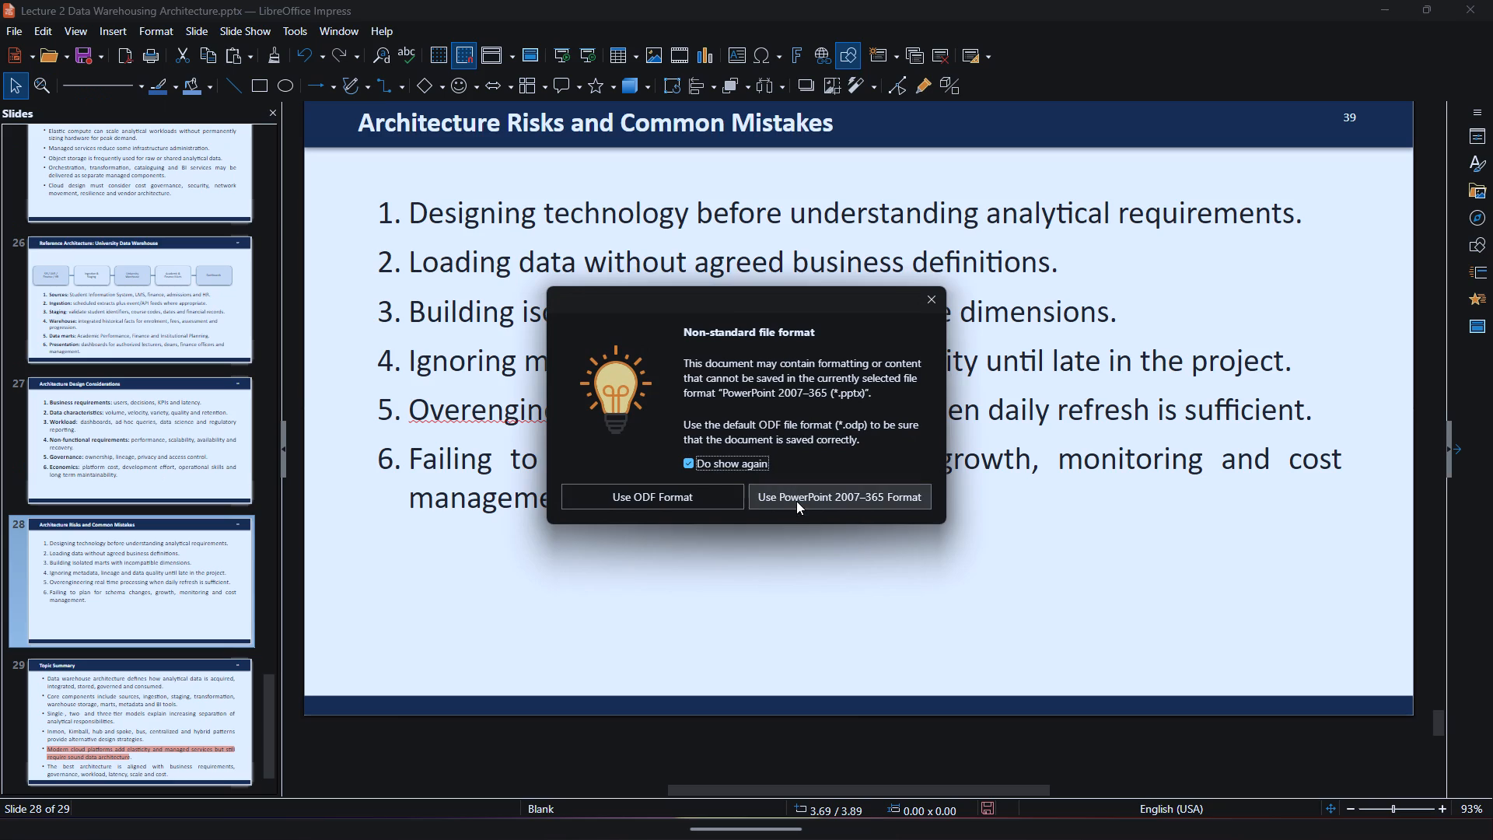
left_click(796, 501)
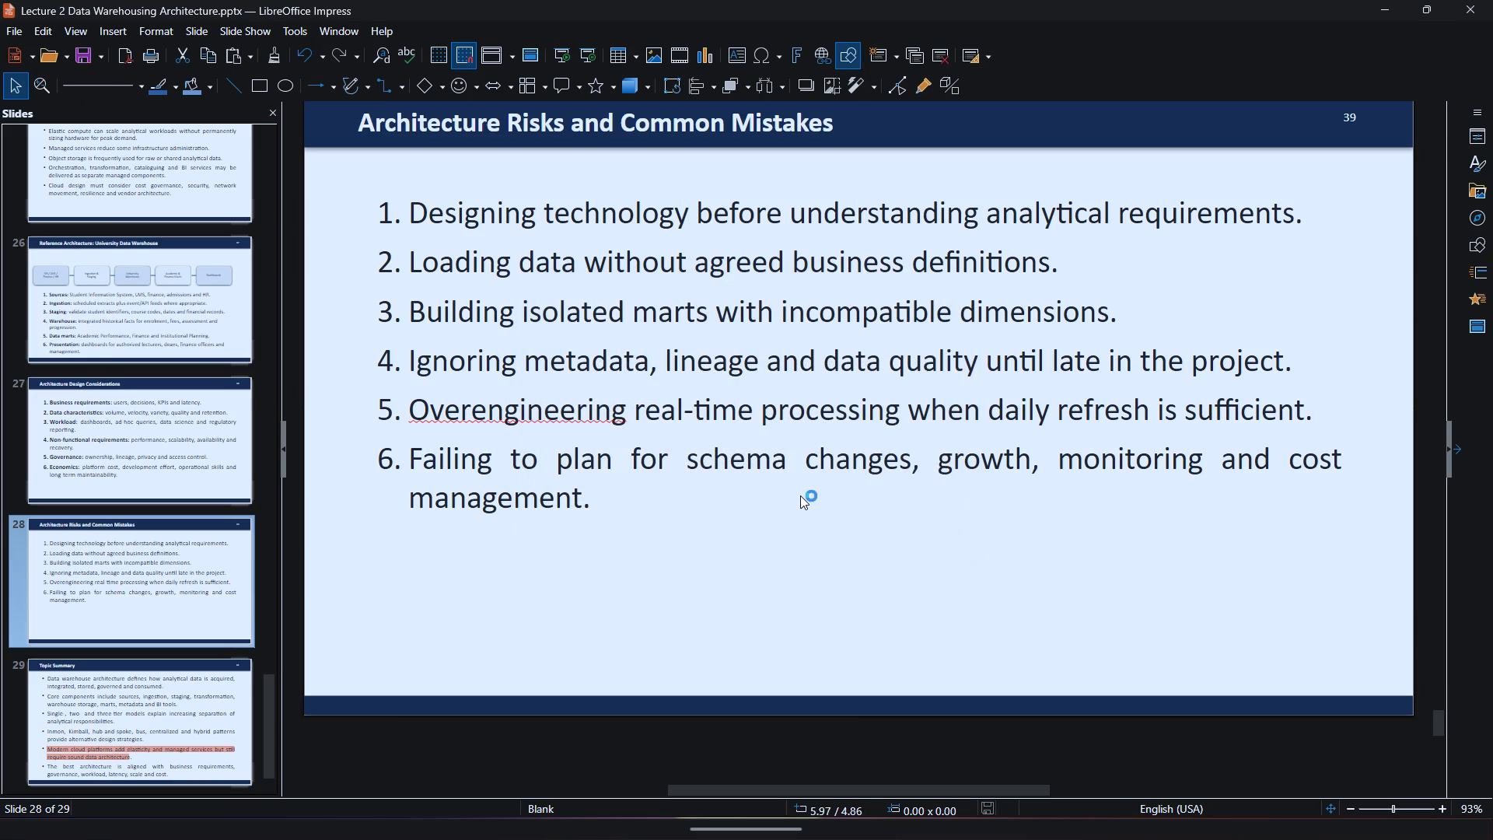
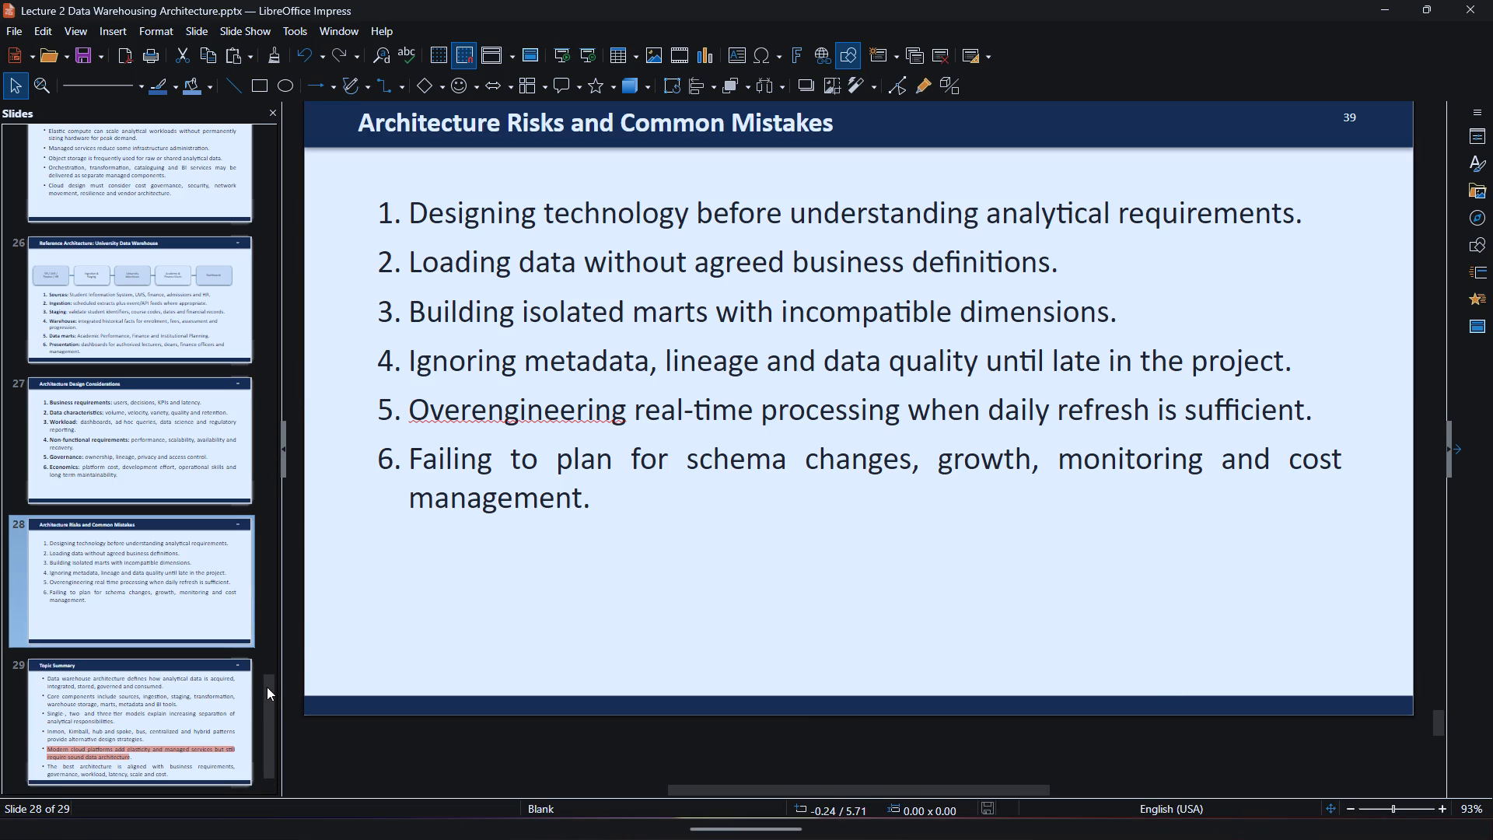
Look back through the annotated slide thumbnails from the Topic Summary slide to the Lecture 2 title slide.
left_click_drag(267, 687, 271, 714)
left_click_drag(271, 714, 278, 700)
left_click_drag(271, 716, 343, 237)
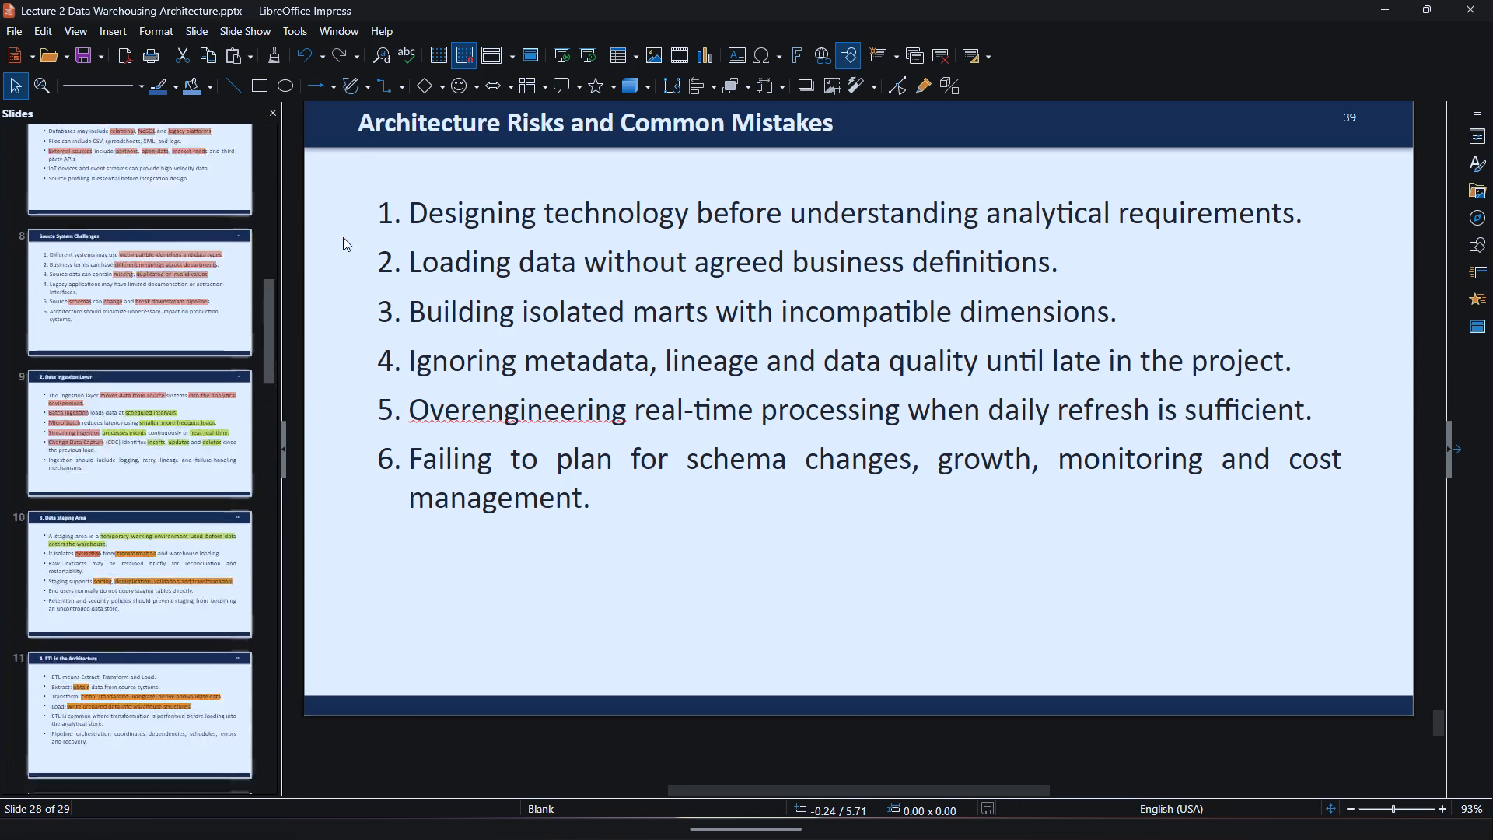
left_click_drag(343, 237, 356, 153)
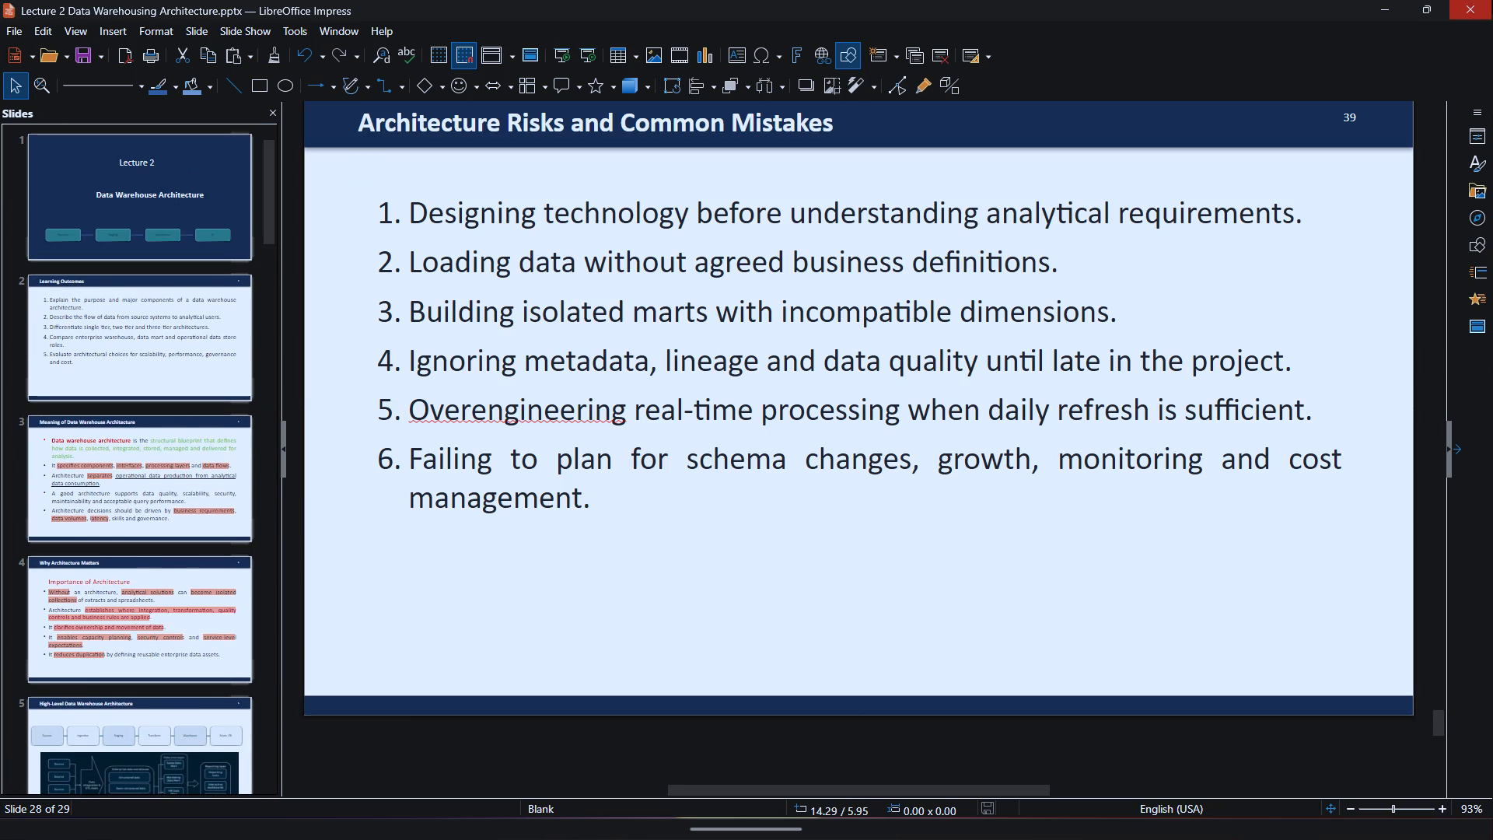